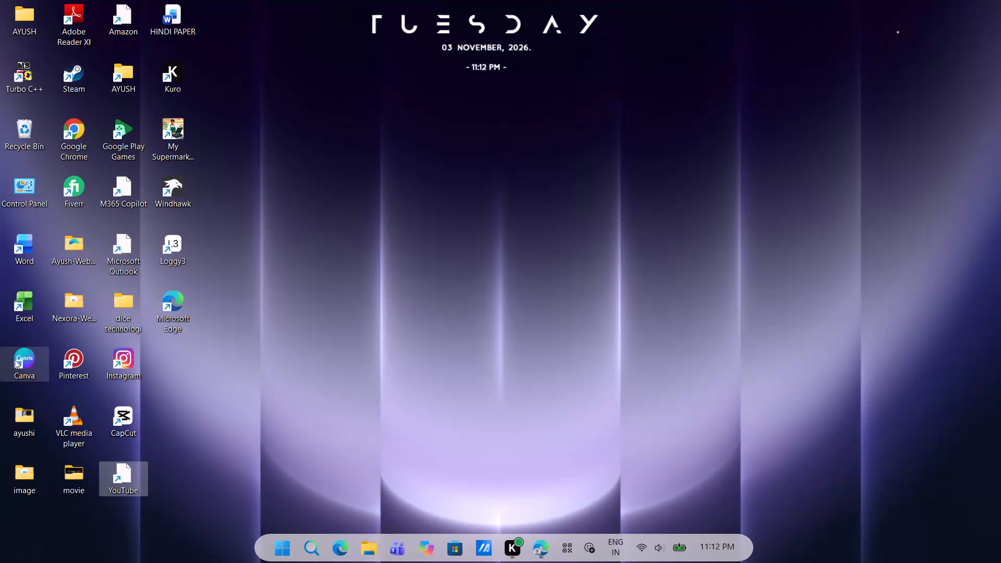
Open Canva and close the untitled design with the house and trees.
{"action": "double_click", "coordinate": [15, 360]}
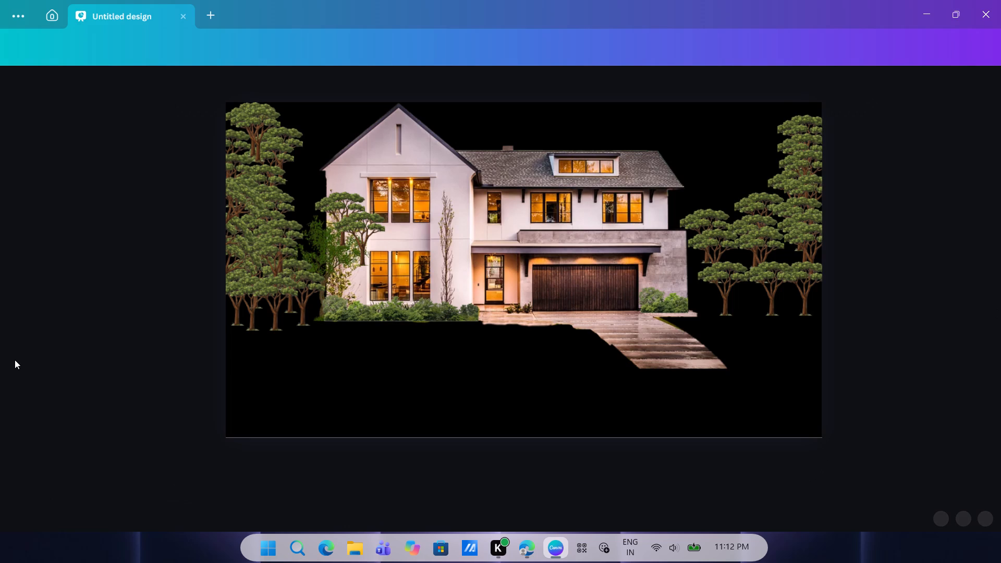
{"action": "left_click", "coordinate": [176, 14]}
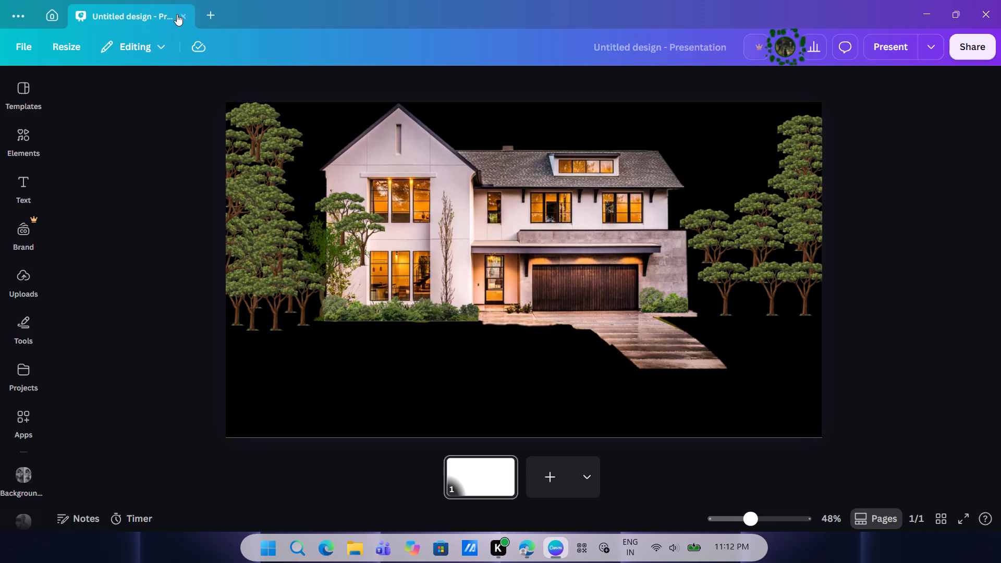
{"action": "left_click", "coordinate": [180, 15]}
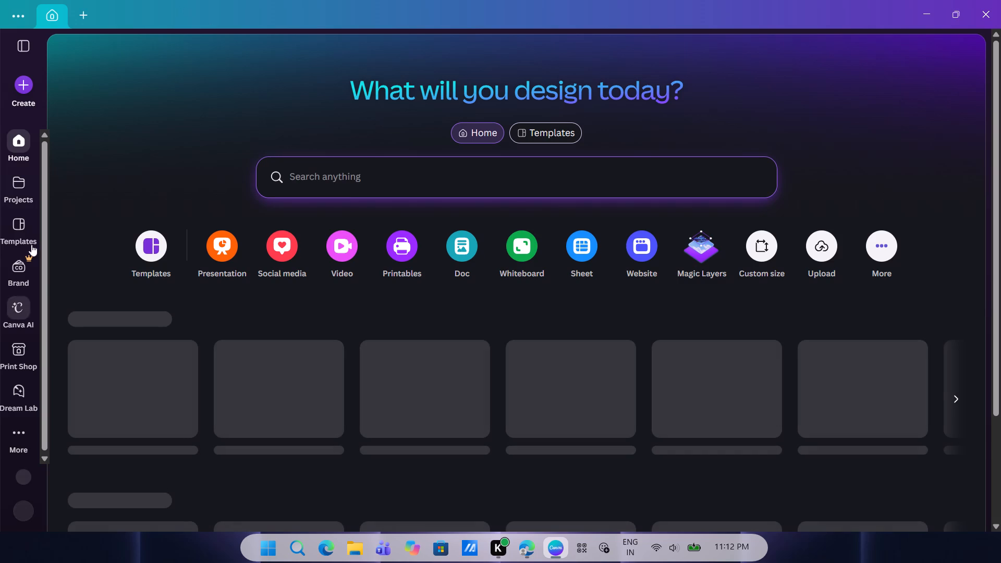
Create a new blank Presentation (16:9) design.
{"action": "left_click", "coordinate": [25, 75]}
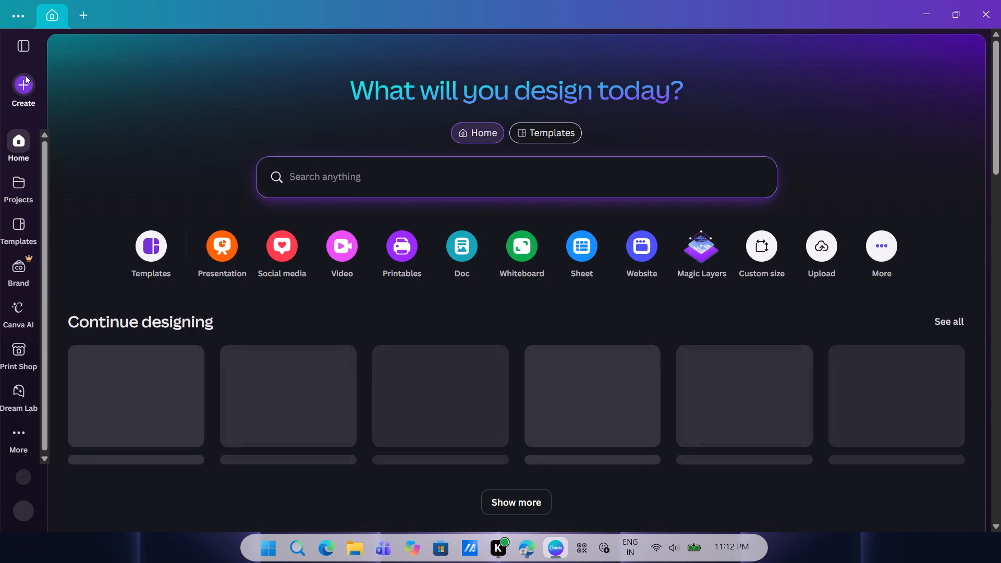
{"action": "left_click", "coordinate": [21, 88]}
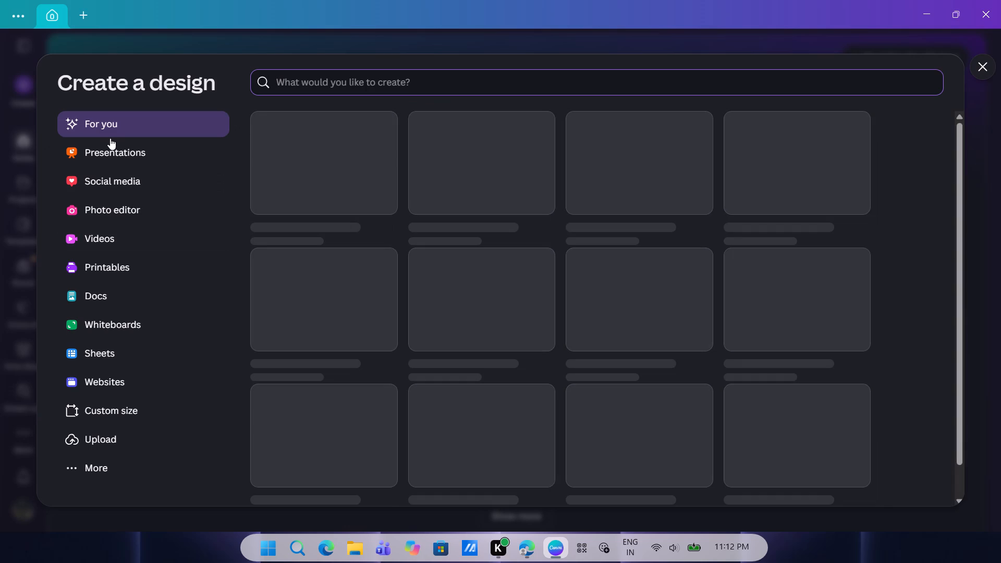
{"action": "left_click", "coordinate": [110, 147]}
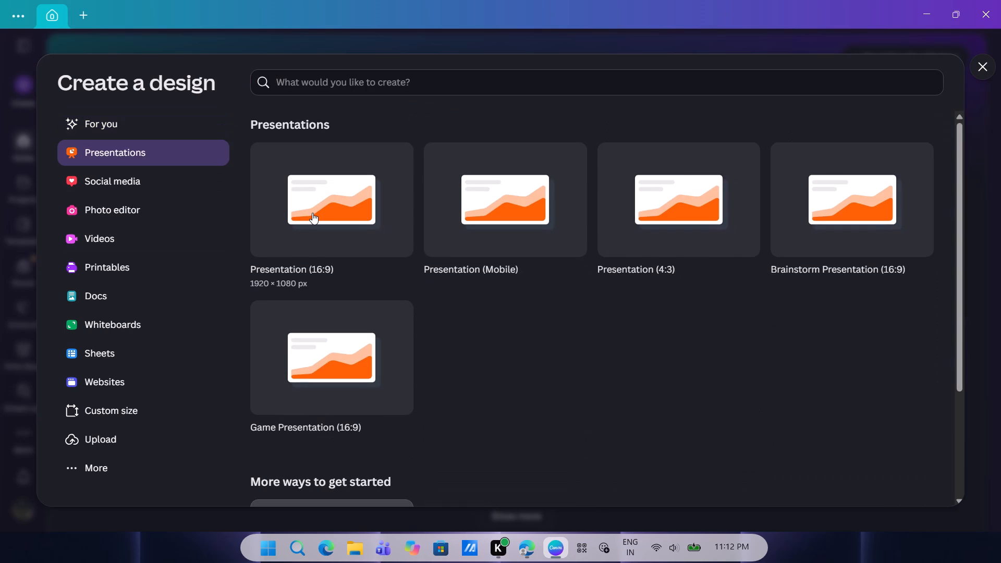
{"action": "left_click", "coordinate": [312, 213]}
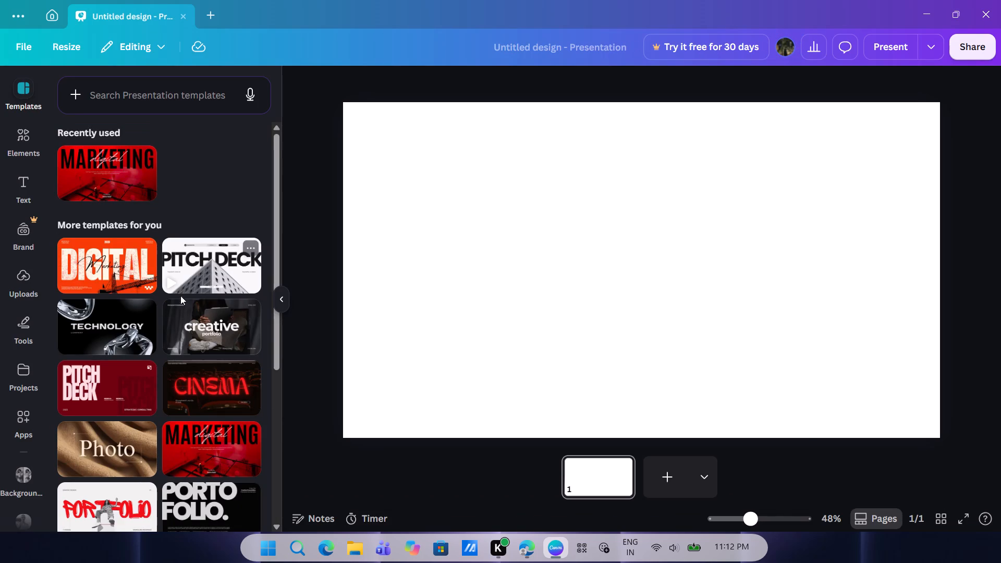
Set the page background to solid black.
{"action": "right_click", "coordinate": [428, 307]}
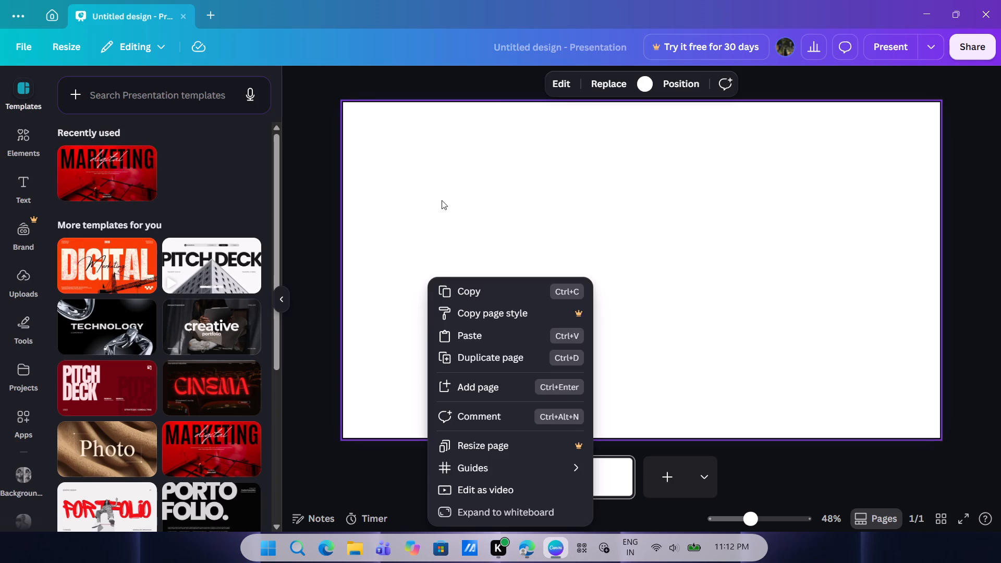
{"action": "left_click", "coordinate": [643, 88]}
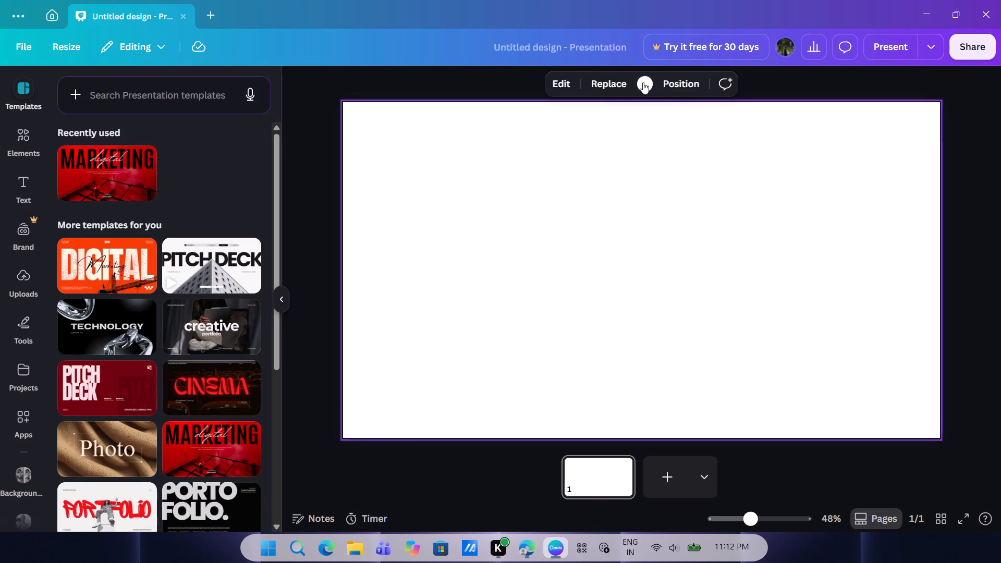
{"action": "left_click", "coordinate": [643, 80]}
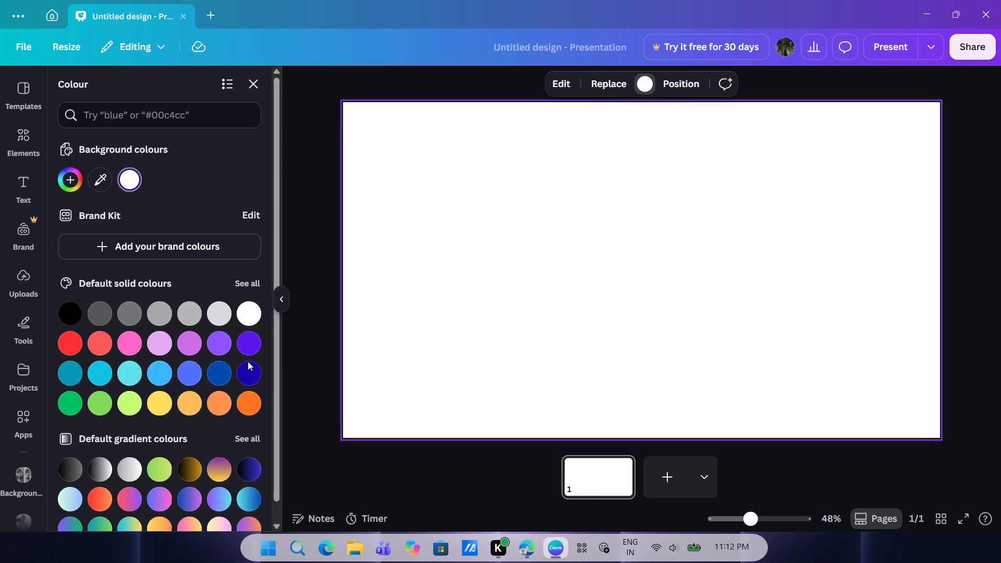
{"action": "left_click", "coordinate": [246, 364]}
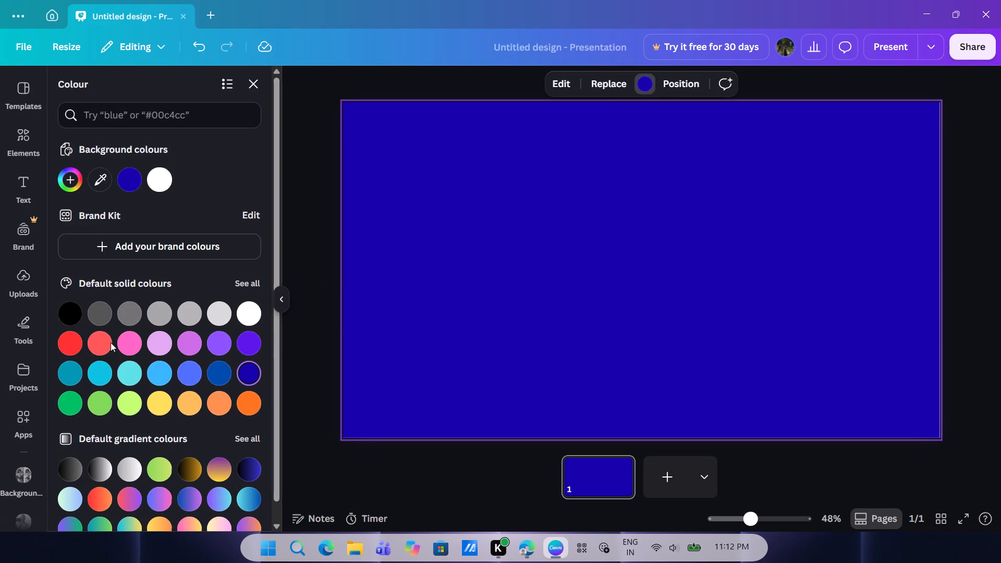
{"action": "left_click", "coordinate": [61, 311]}
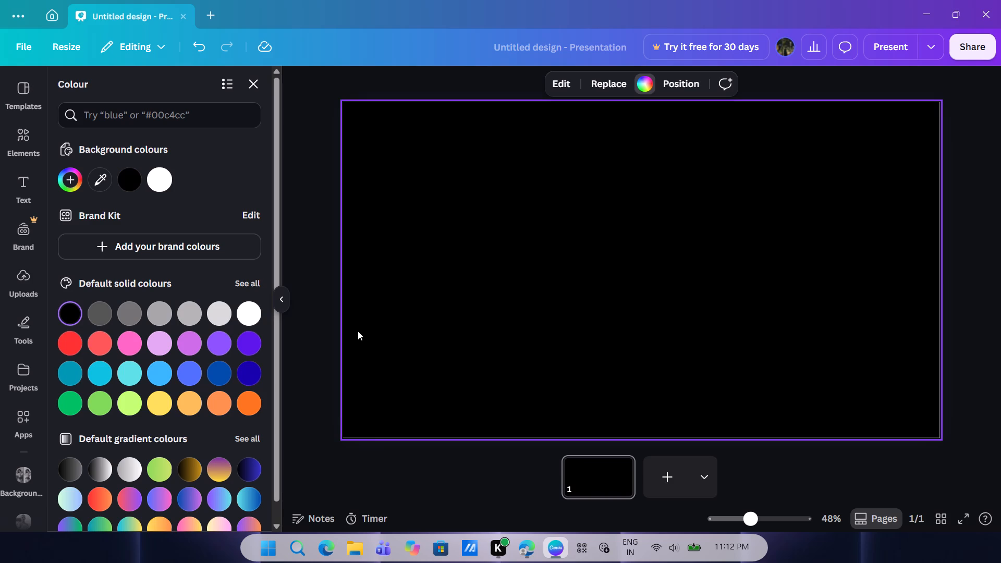
{"action": "left_click", "coordinate": [355, 323]}
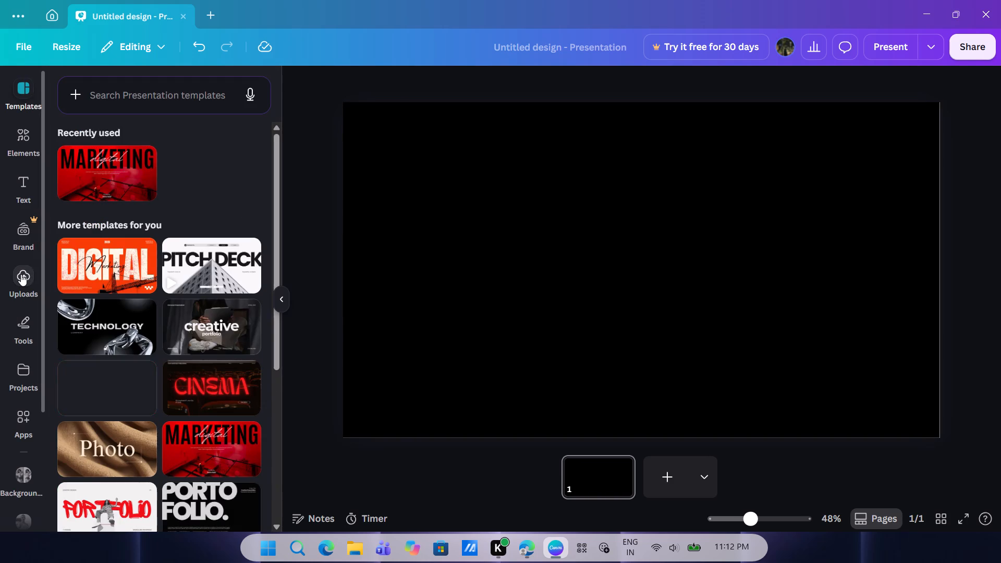
Add the uploaded Anshul Loung Sev pack image and place it at the page's left edge, near the top.
{"action": "left_click", "coordinate": [21, 274]}
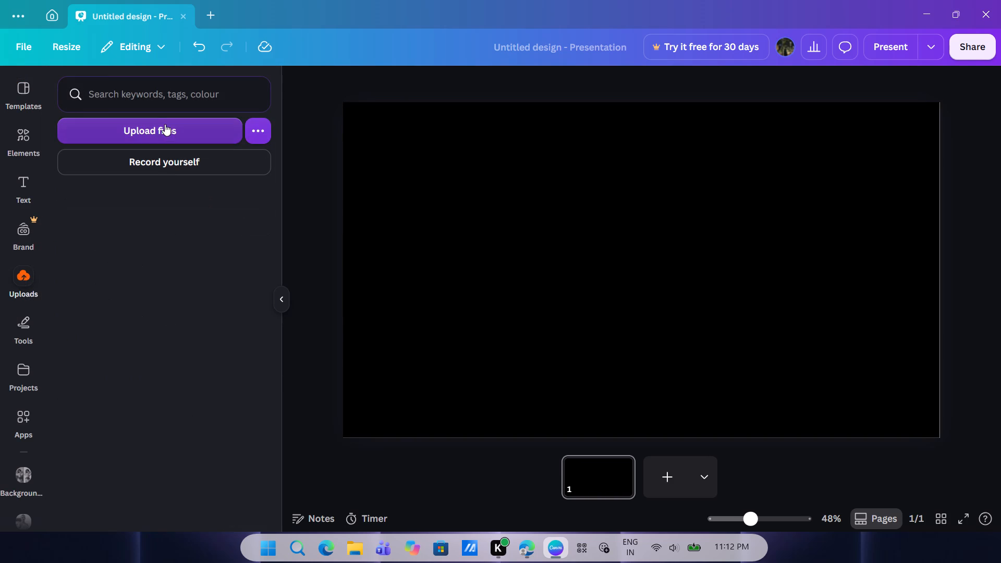
{"action": "scroll", "coordinate": [151, 322], "scroll_direction": "down", "scroll_amount": 2}
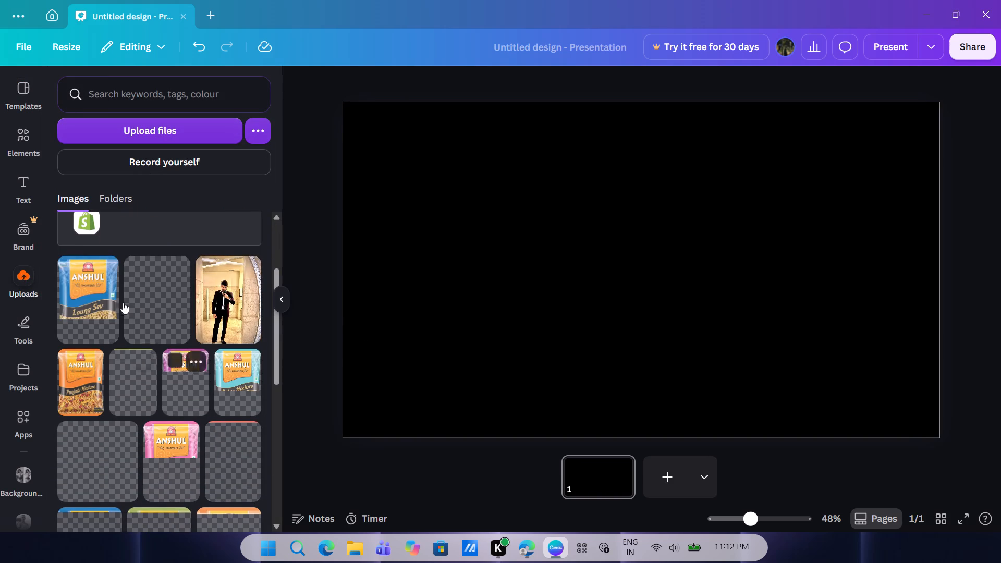
{"action": "left_click", "coordinate": [85, 315]}
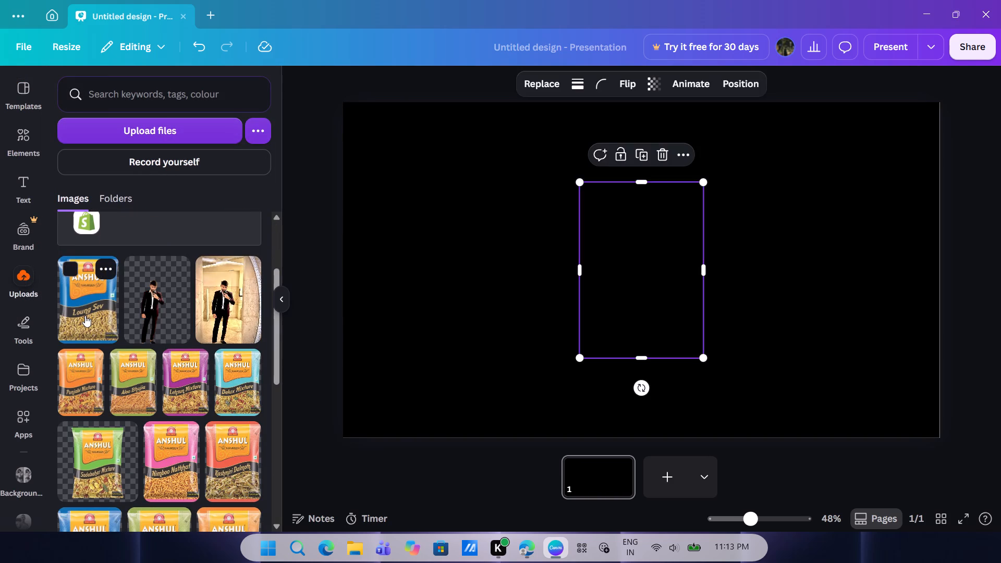
{"action": "left_click_drag", "start_coordinate": [606, 274], "coordinate": [382, 212]}
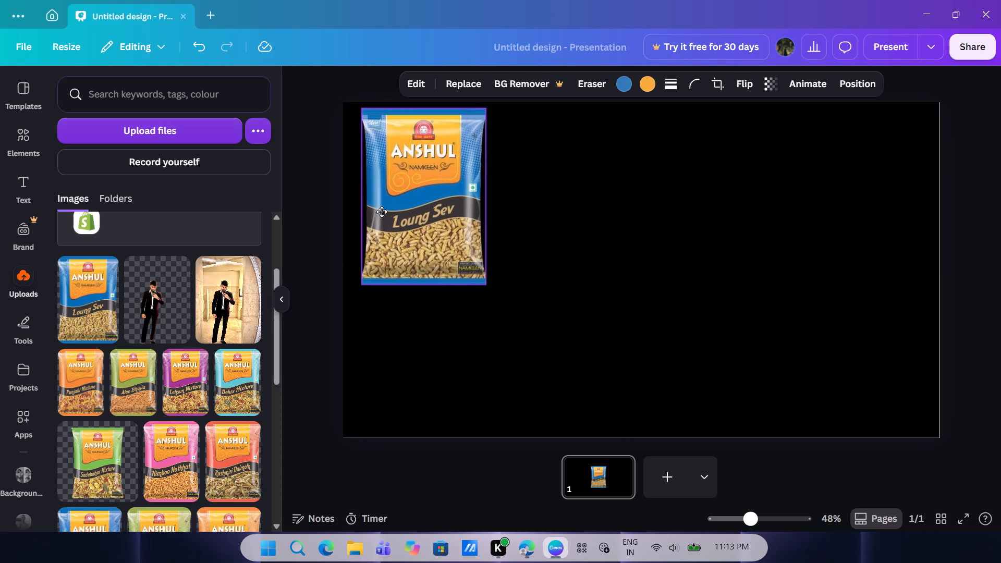
{"action": "left_click_drag", "start_coordinate": [382, 212], "coordinate": [372, 204]}
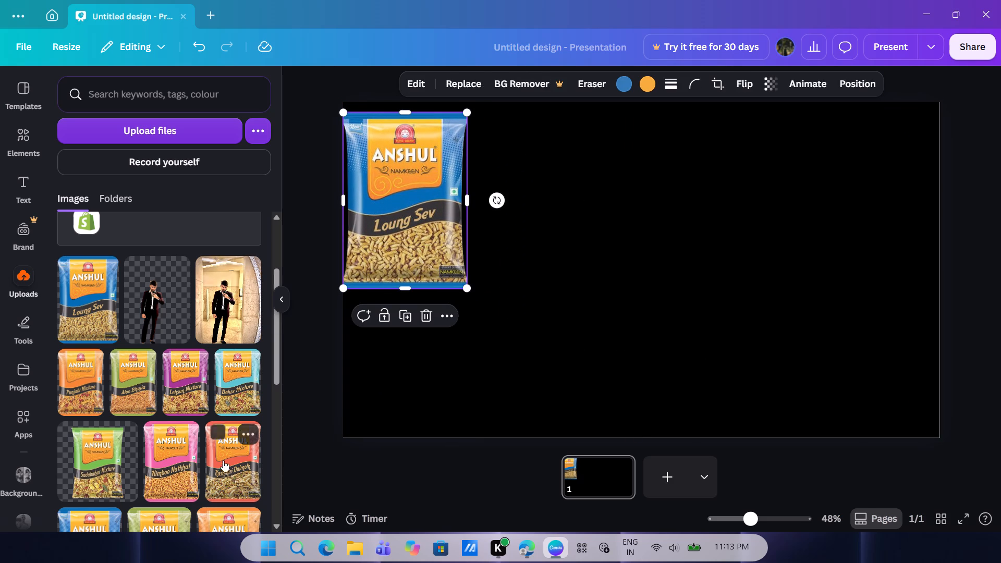
Add the uploaded Punjabi Mixture, Aloo Bhujia, Sadabahar Mixture, Nimboo Natkhat, Kashmiri Dalmoth and Lehsun Mixture pack images to the page.
{"action": "left_click", "coordinate": [84, 384]}
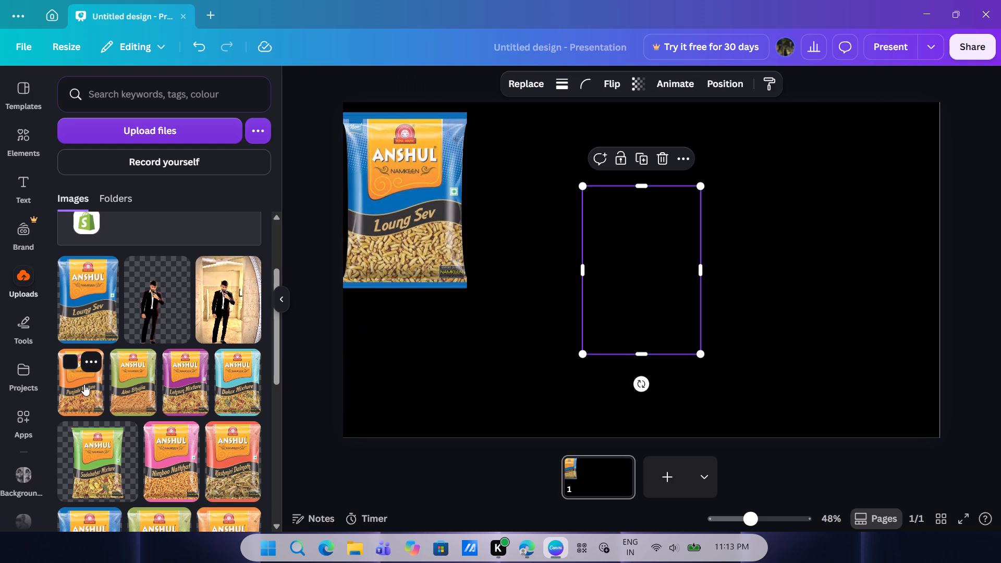
{"action": "left_click", "coordinate": [130, 387]}
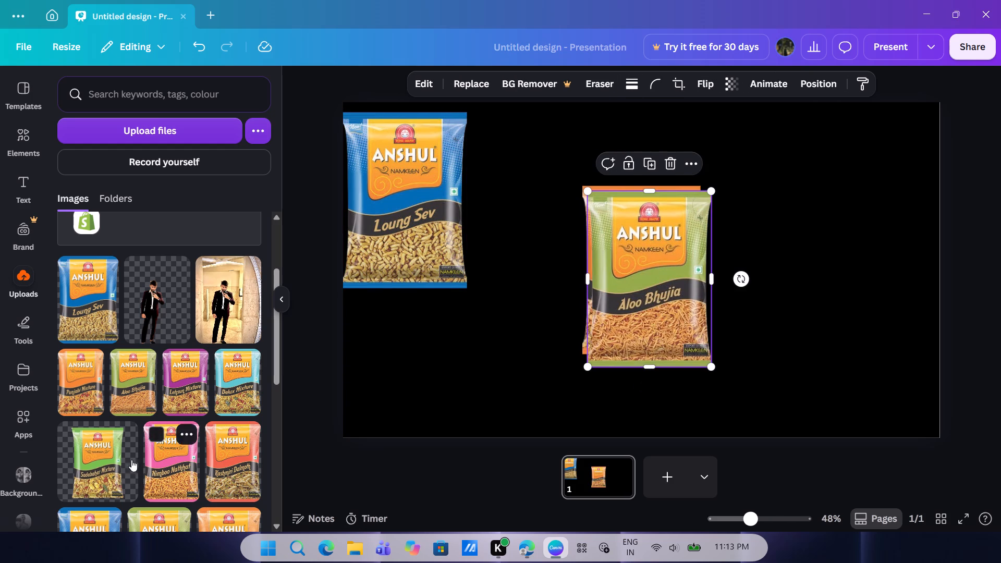
{"action": "left_click", "coordinate": [110, 469]}
{"action": "scroll", "coordinate": [110, 469], "scroll_direction": "down", "scroll_amount": 1}
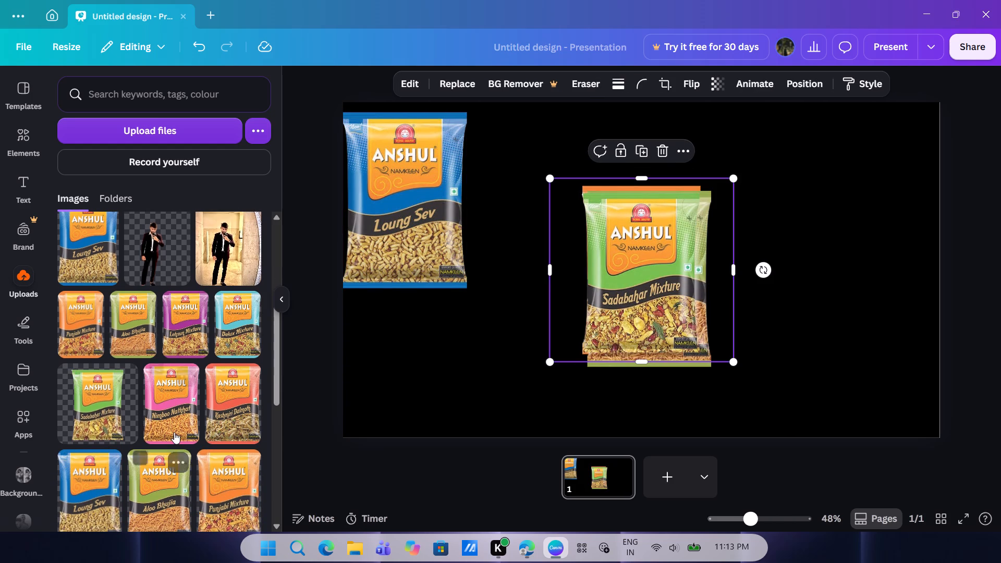
{"action": "left_click", "coordinate": [174, 432]}
{"action": "left_click", "coordinate": [224, 420]}
{"action": "scroll", "coordinate": [224, 420], "scroll_direction": "down", "scroll_amount": 1}
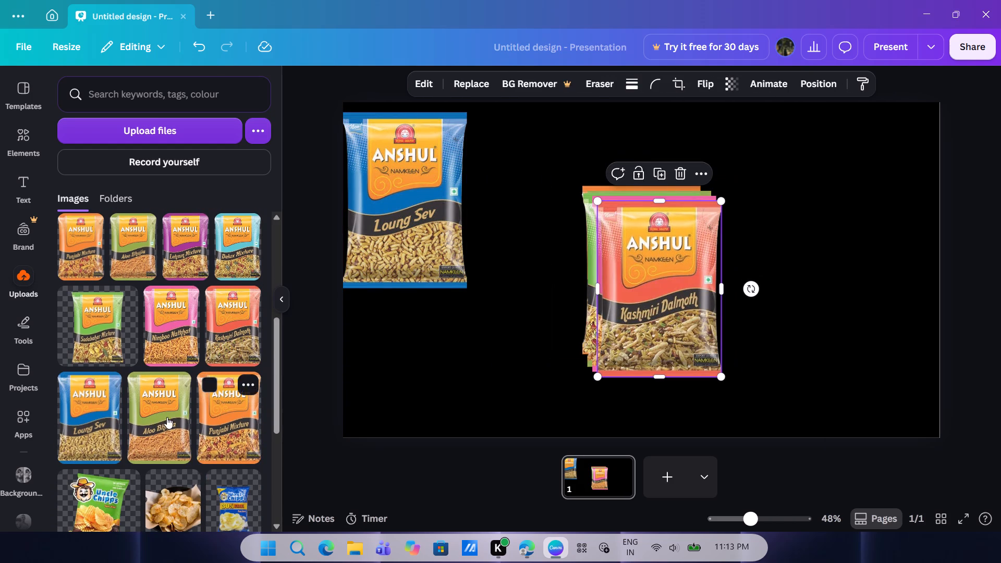
{"action": "scroll", "coordinate": [107, 435], "scroll_direction": "up", "scroll_amount": 3}
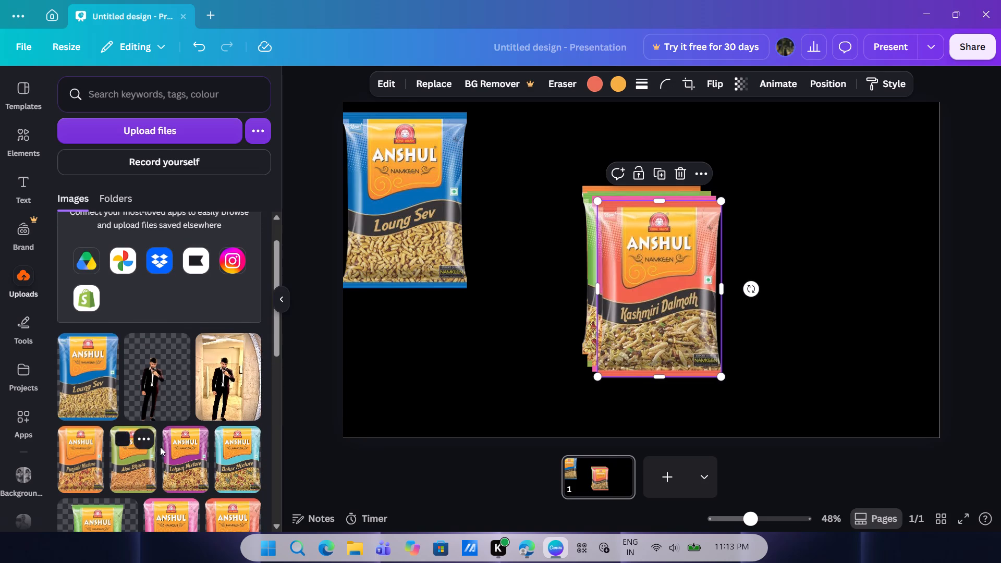
{"action": "left_click", "coordinate": [171, 453]}
Move the Lehsun Mixture, Kashmiri Dalmoth and Nimboo Natkhat packs off the central stack towards the page's right side.
{"action": "left_click_drag", "start_coordinate": [658, 335], "coordinate": [798, 270]}
{"action": "left_click_drag", "start_coordinate": [640, 310], "coordinate": [816, 357]}
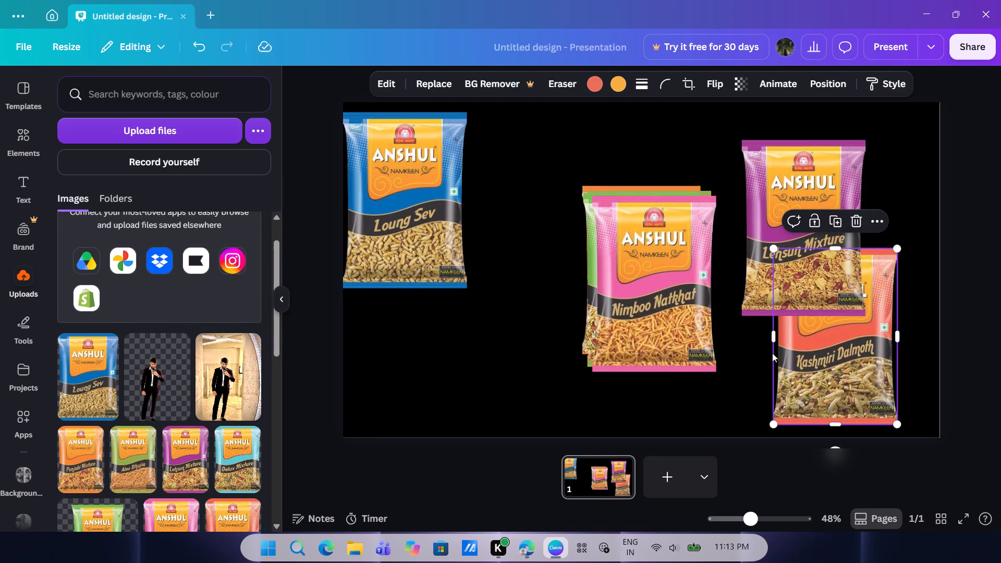
{"action": "left_click_drag", "start_coordinate": [666, 317], "coordinate": [767, 443]}
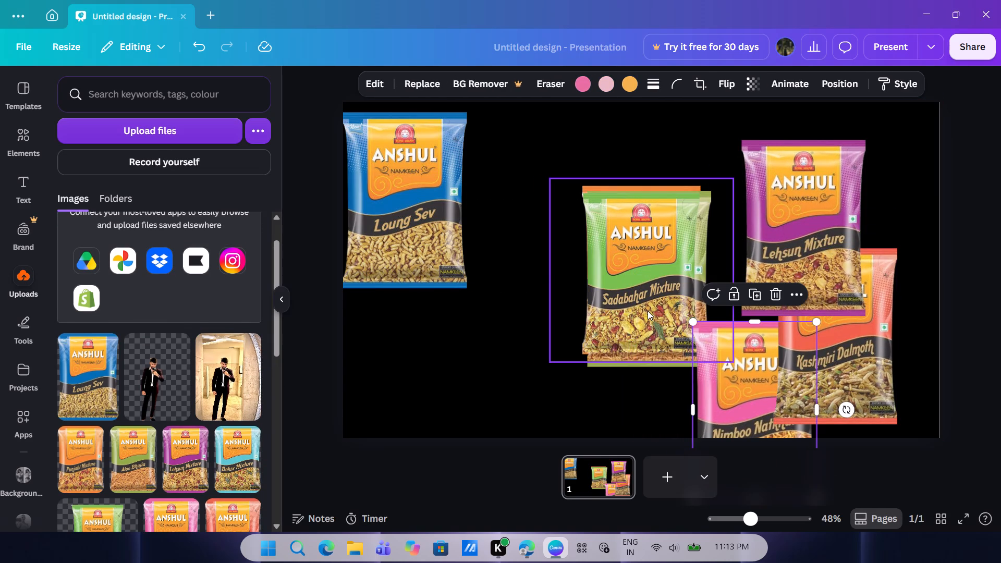
Delete the Sadabahar Mixture pack image from the page.
{"action": "left_click_drag", "start_coordinate": [648, 311], "coordinate": [679, 257]}
{"action": "key", "text": "BackSpace"}
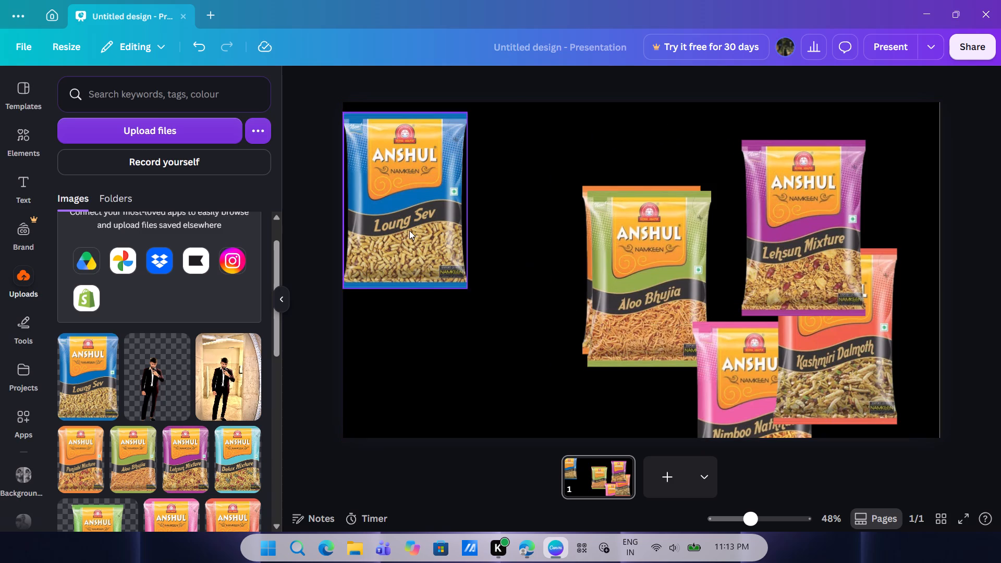
Move the Loung Sev pack to the page's lower middle and the Aloo Bhujia pack up to the page's top edge.
{"action": "left_click_drag", "start_coordinate": [409, 230], "coordinate": [642, 263]}
{"action": "left_click_drag", "start_coordinate": [594, 257], "coordinate": [475, 303]}
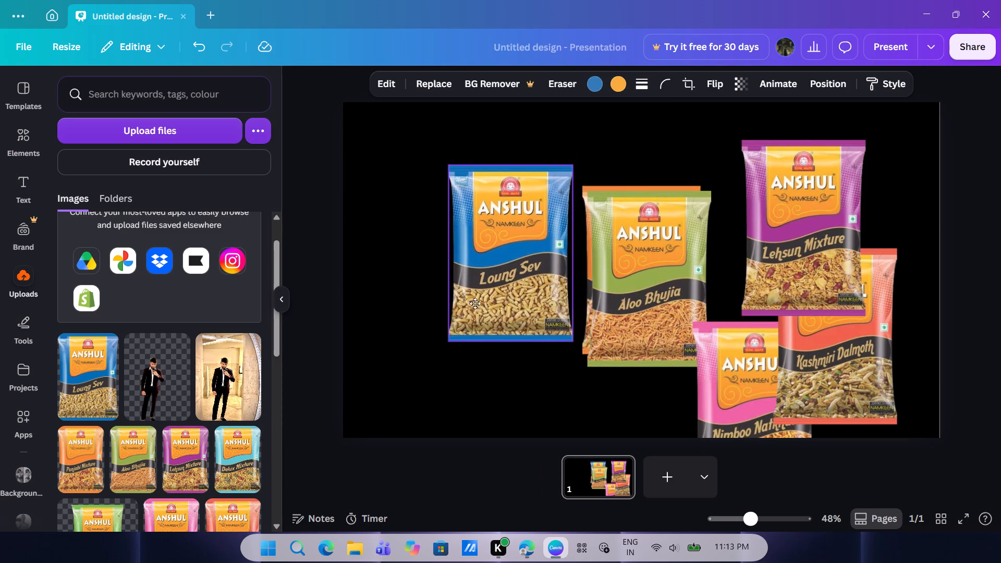
{"action": "left_click_drag", "start_coordinate": [475, 303], "coordinate": [497, 340]}
{"action": "left_click_drag", "start_coordinate": [661, 305], "coordinate": [747, 185]}
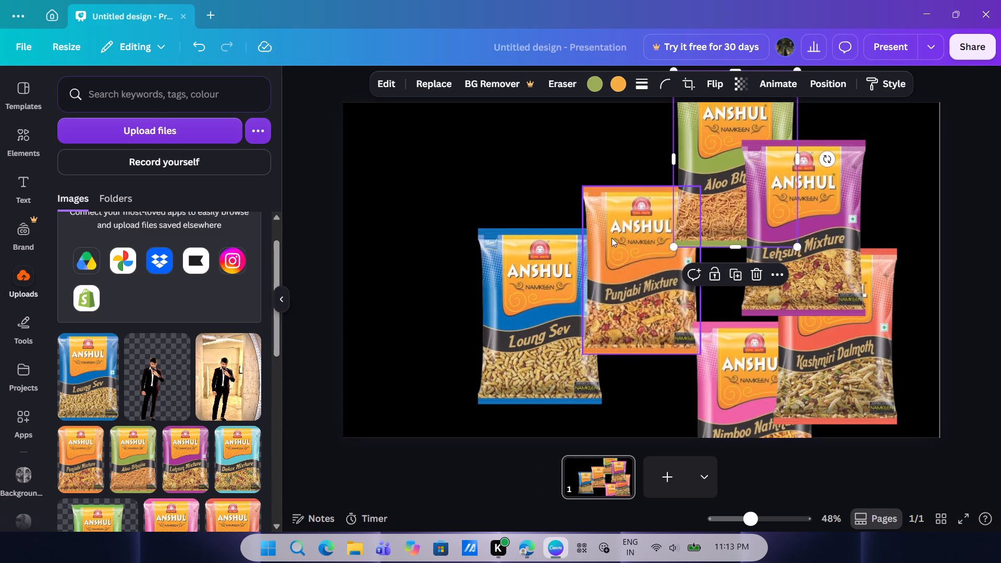
Position the Punjabi Mixture pack flush in the page's top-left corner.
{"action": "left_click_drag", "start_coordinate": [610, 242], "coordinate": [377, 172]}
{"action": "left_click_drag", "start_coordinate": [407, 201], "coordinate": [406, 189]}
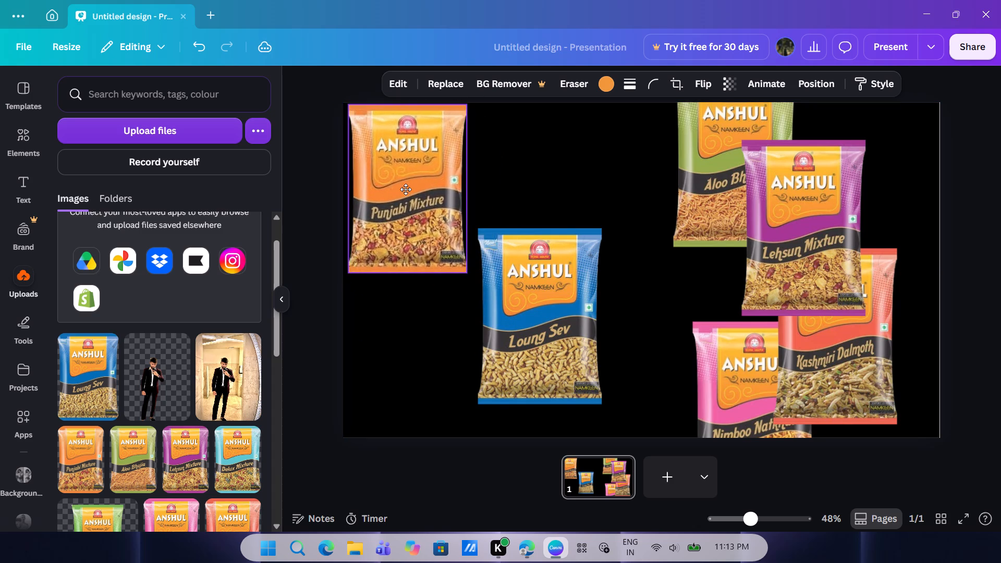
{"action": "left_click_drag", "start_coordinate": [406, 189], "coordinate": [401, 177]}
{"action": "left_click_drag", "start_coordinate": [401, 177], "coordinate": [402, 188]}
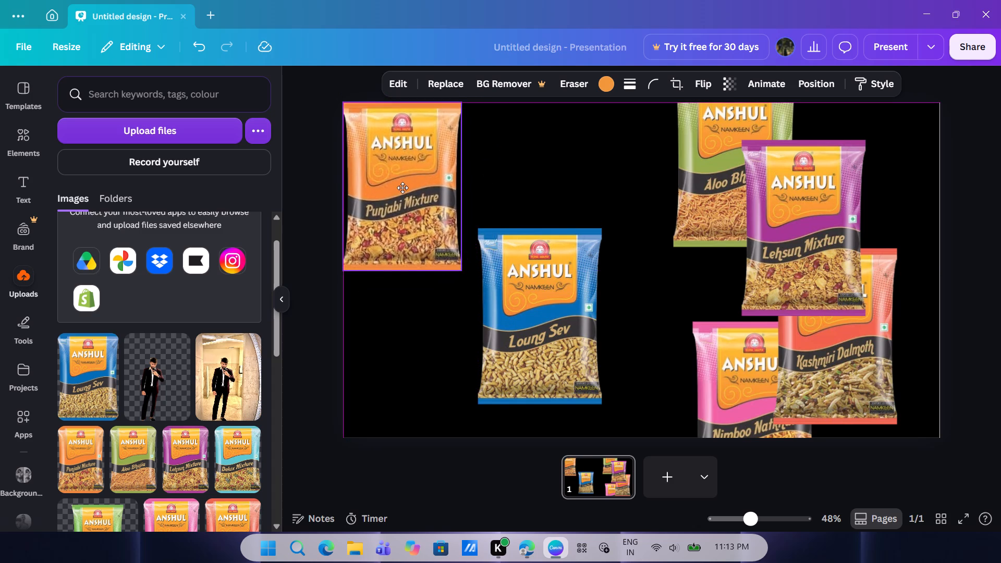
{"action": "left_click_drag", "start_coordinate": [402, 188], "coordinate": [402, 186]}
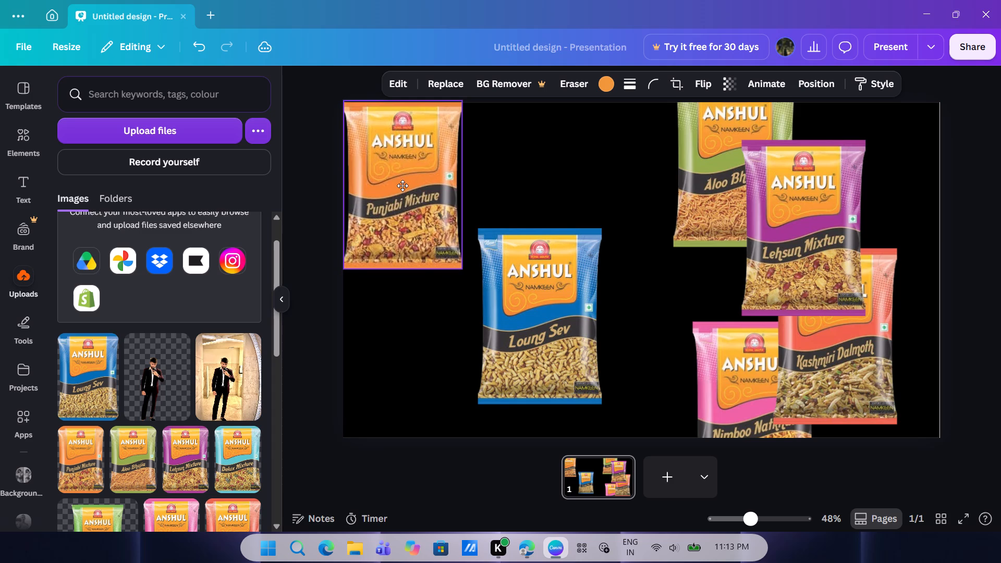
{"action": "left_click_drag", "start_coordinate": [402, 186], "coordinate": [402, 192]}
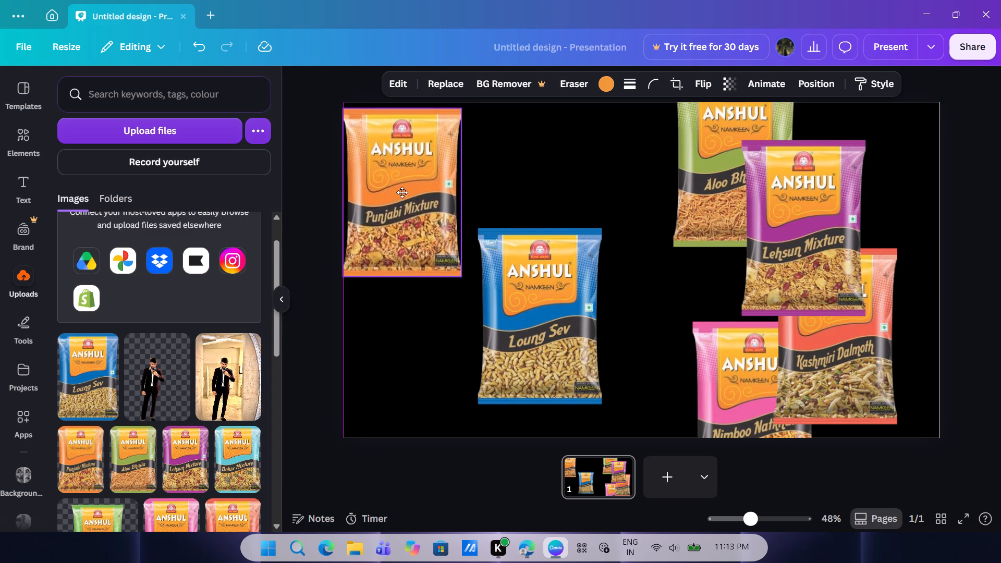
{"action": "left_click_drag", "start_coordinate": [402, 192], "coordinate": [402, 188]}
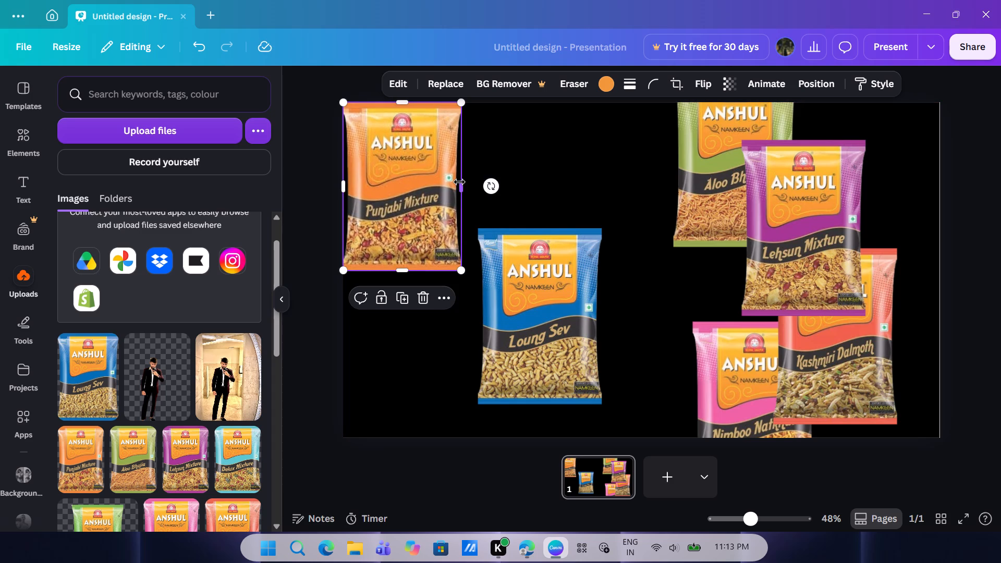
Crop both sides of the Punjabi Mixture pack to about 271 wide and set it back flush in the page's top-left corner.
{"action": "left_click_drag", "start_coordinate": [459, 182], "coordinate": [449, 182]}
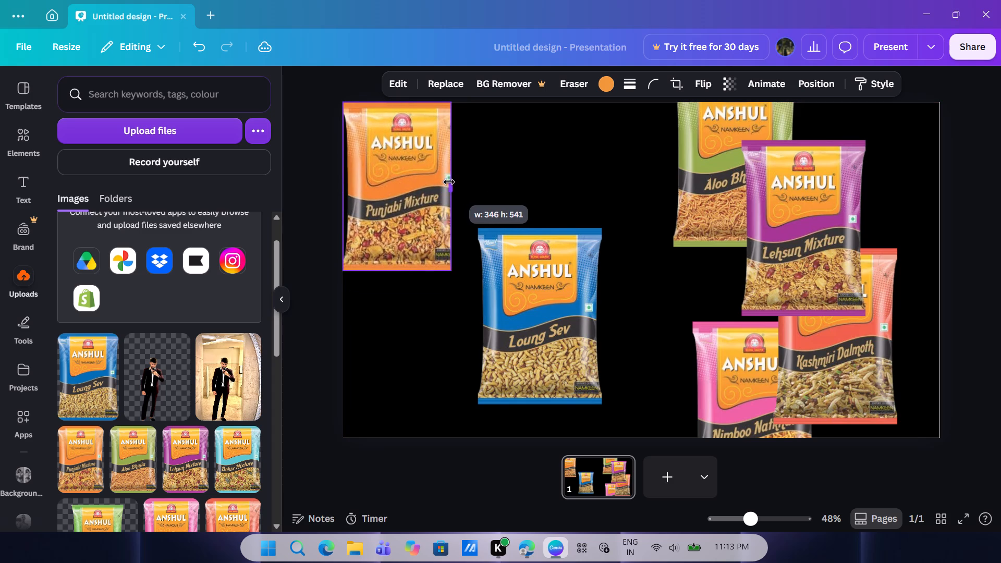
{"action": "left_click_drag", "start_coordinate": [449, 182], "coordinate": [443, 182]}
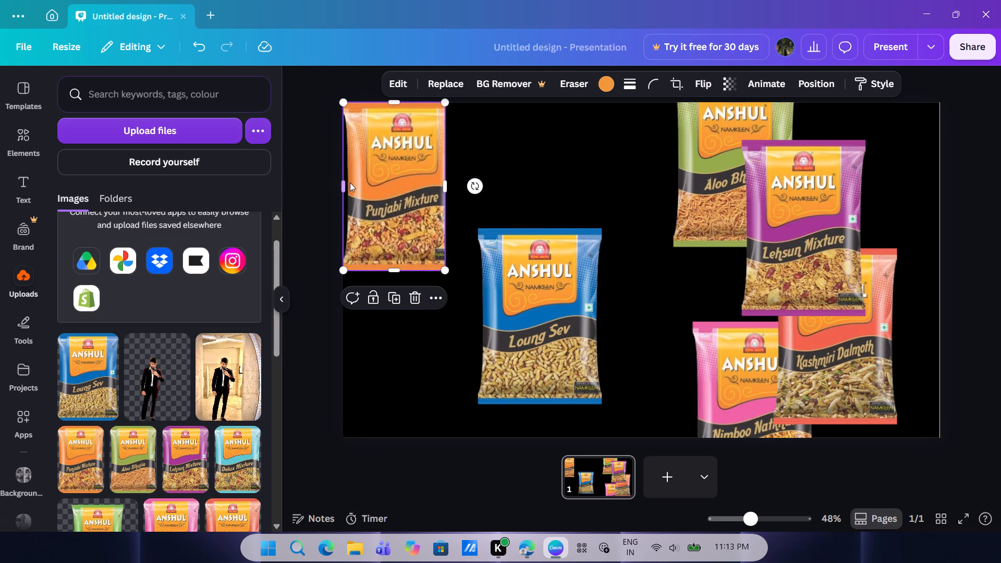
{"action": "left_click", "coordinate": [350, 183]}
{"action": "left_click", "coordinate": [346, 183]}
{"action": "left_click_drag", "start_coordinate": [345, 185], "coordinate": [362, 186]}
{"action": "left_click_drag", "start_coordinate": [385, 185], "coordinate": [383, 185]}
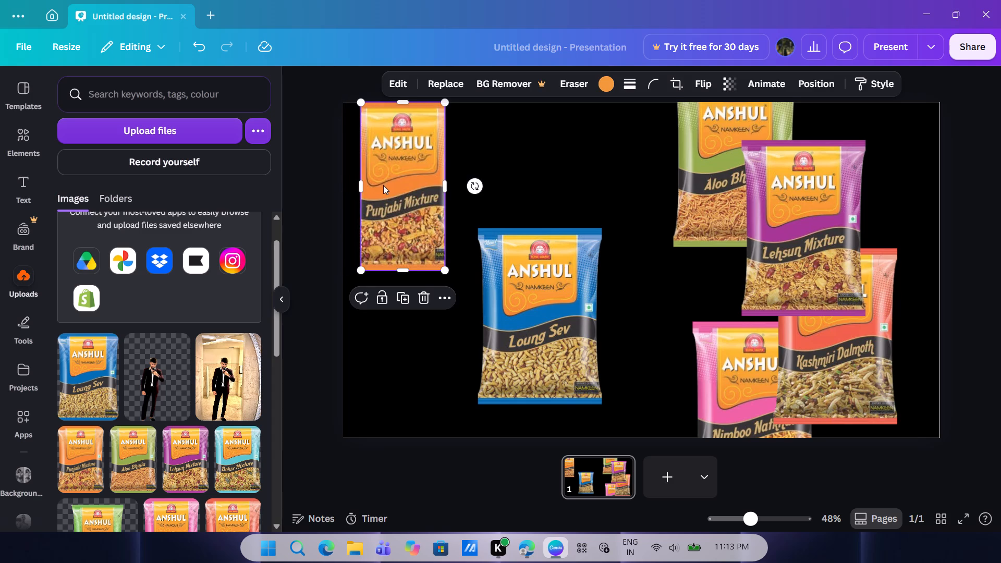
{"action": "left_click_drag", "start_coordinate": [383, 185], "coordinate": [365, 183]}
Line up the Loung Sev and Aloo Bhujia packs edge to edge beside the Punjabi Mixture pack along the page's top edge.
{"action": "left_click_drag", "start_coordinate": [503, 298], "coordinate": [453, 174]}
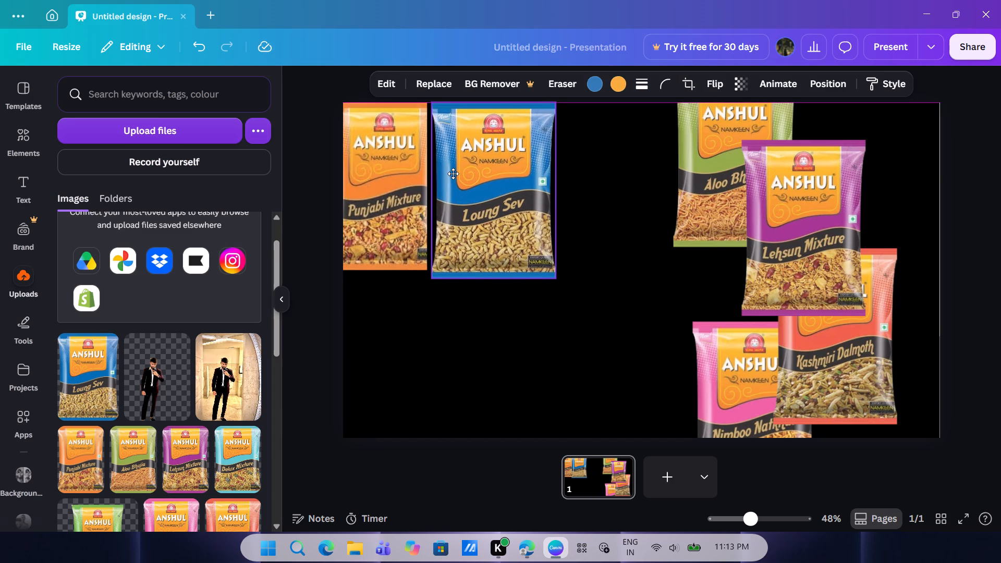
{"action": "left_click_drag", "start_coordinate": [453, 174], "coordinate": [453, 173]}
{"action": "left_click_drag", "start_coordinate": [729, 162], "coordinate": [620, 229]}
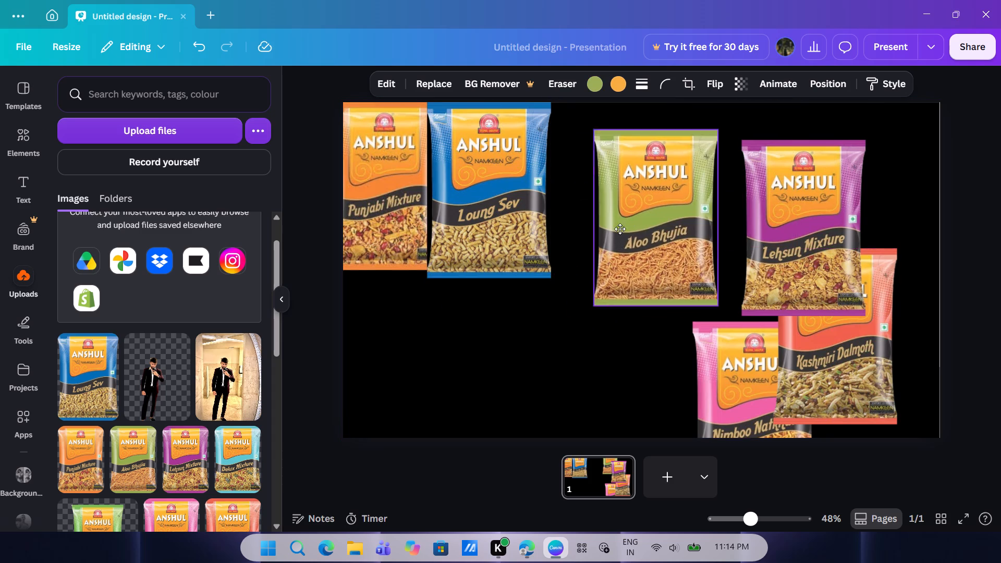
{"action": "left_click_drag", "start_coordinate": [620, 229], "coordinate": [612, 191]}
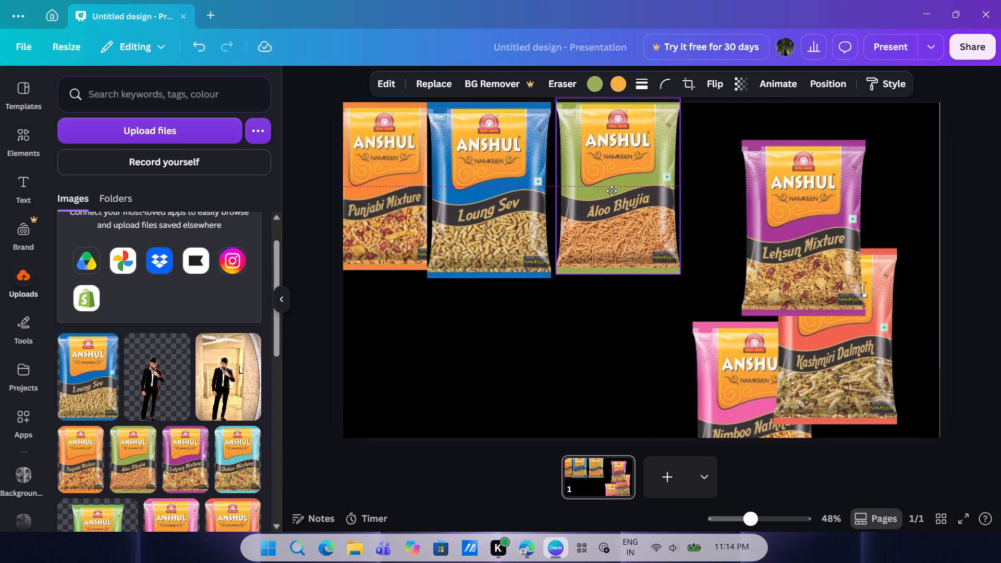
{"action": "left_click_drag", "start_coordinate": [612, 191], "coordinate": [609, 194]}
Continue the top row by placing the Lehsun Mixture and Kashmiri Dalmoth packs edge to edge after the Aloo Bhujia pack.
{"action": "left_click_drag", "start_coordinate": [771, 185], "coordinate": [758, 174]}
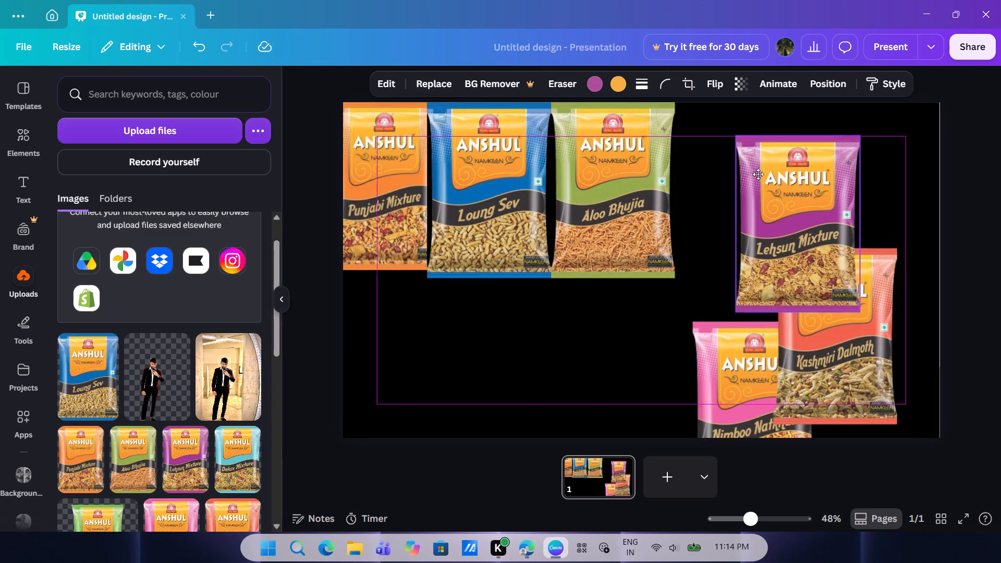
{"action": "left_click_drag", "start_coordinate": [758, 174], "coordinate": [709, 159]}
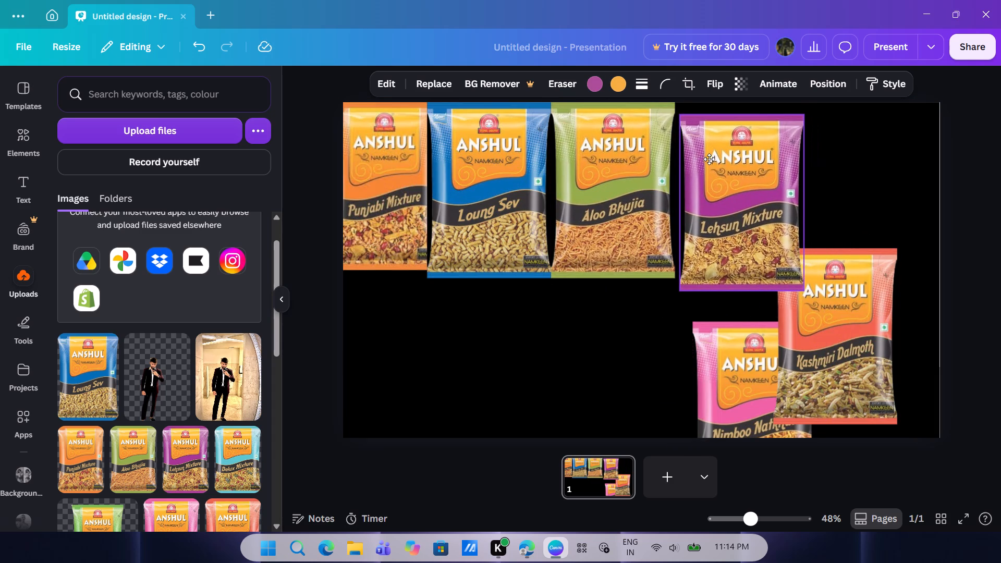
{"action": "left_click_drag", "start_coordinate": [709, 159], "coordinate": [707, 149]}
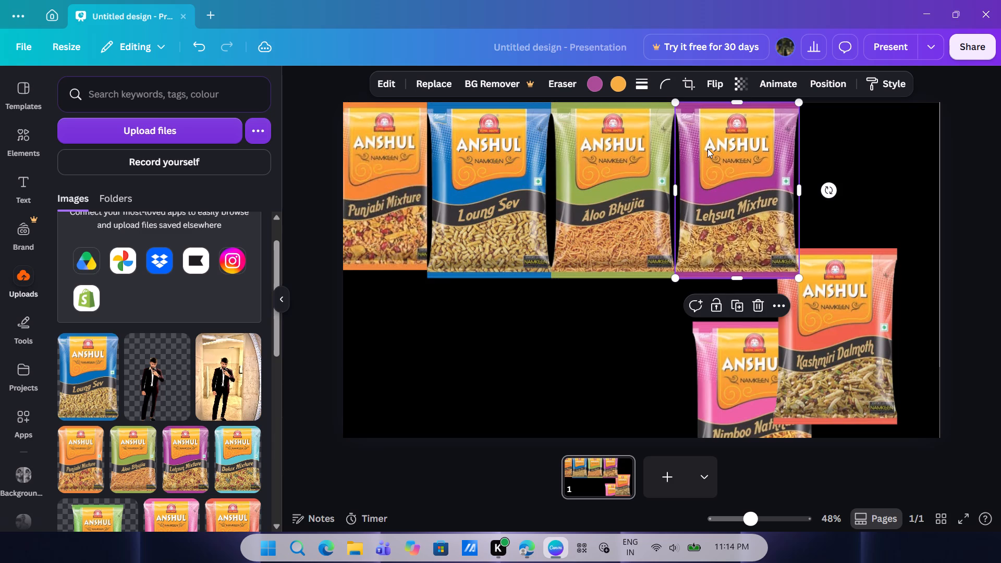
{"action": "left_click_drag", "start_coordinate": [831, 279], "coordinate": [865, 133]}
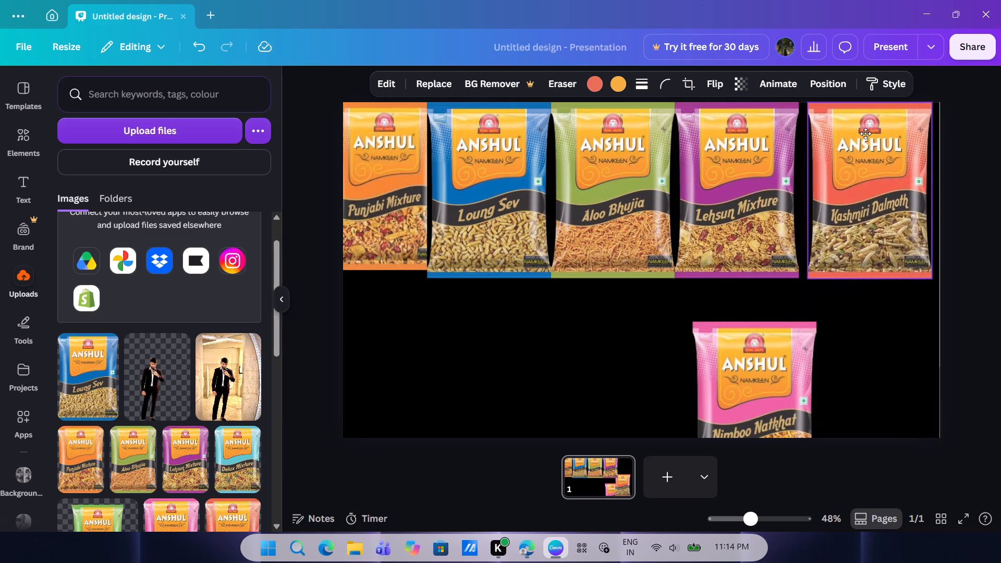
{"action": "left_click_drag", "start_coordinate": [865, 133], "coordinate": [854, 133]}
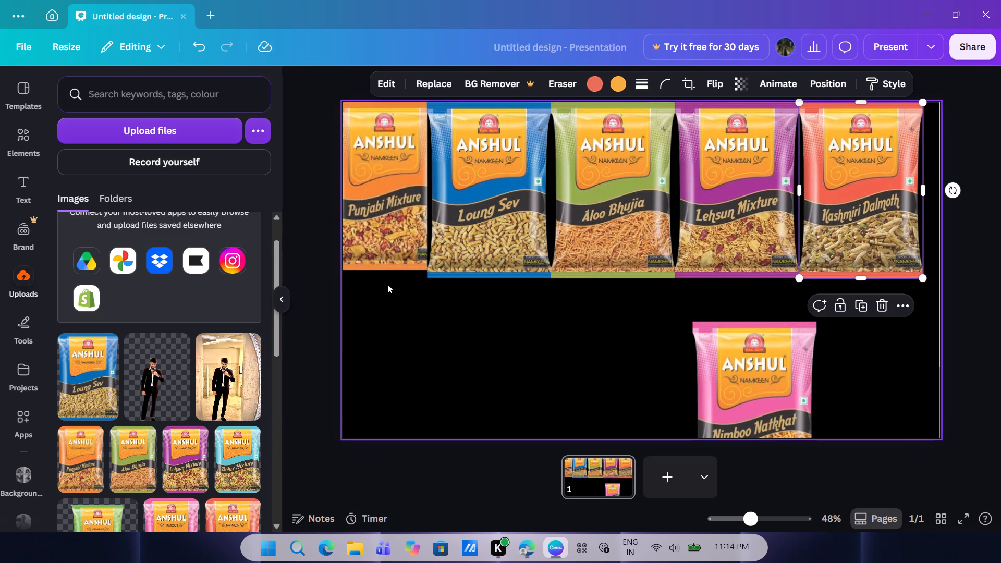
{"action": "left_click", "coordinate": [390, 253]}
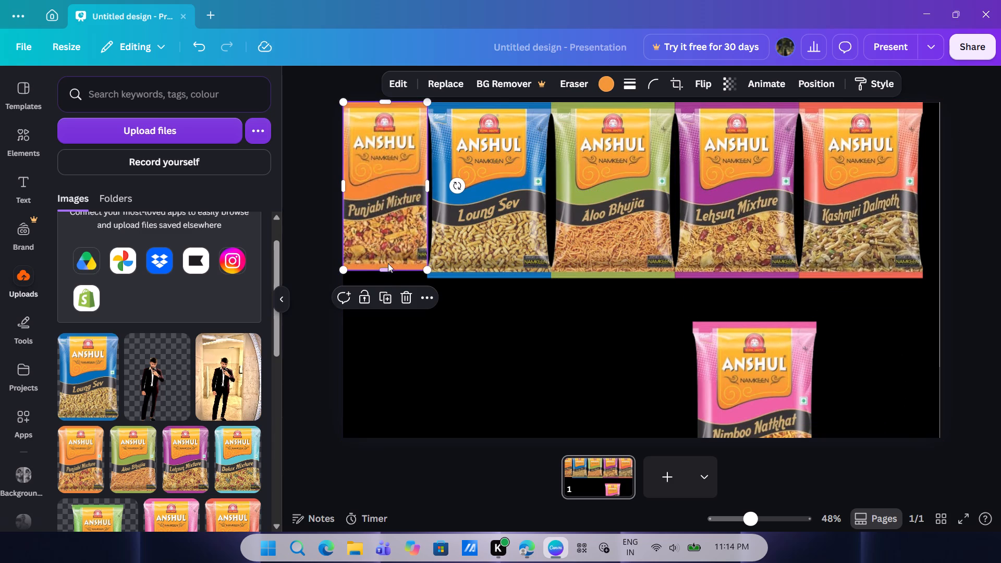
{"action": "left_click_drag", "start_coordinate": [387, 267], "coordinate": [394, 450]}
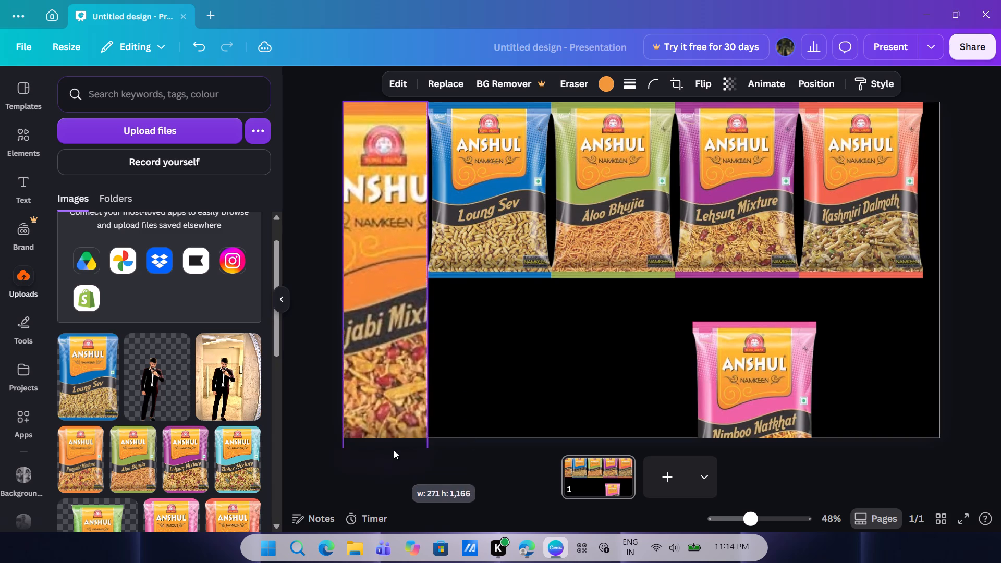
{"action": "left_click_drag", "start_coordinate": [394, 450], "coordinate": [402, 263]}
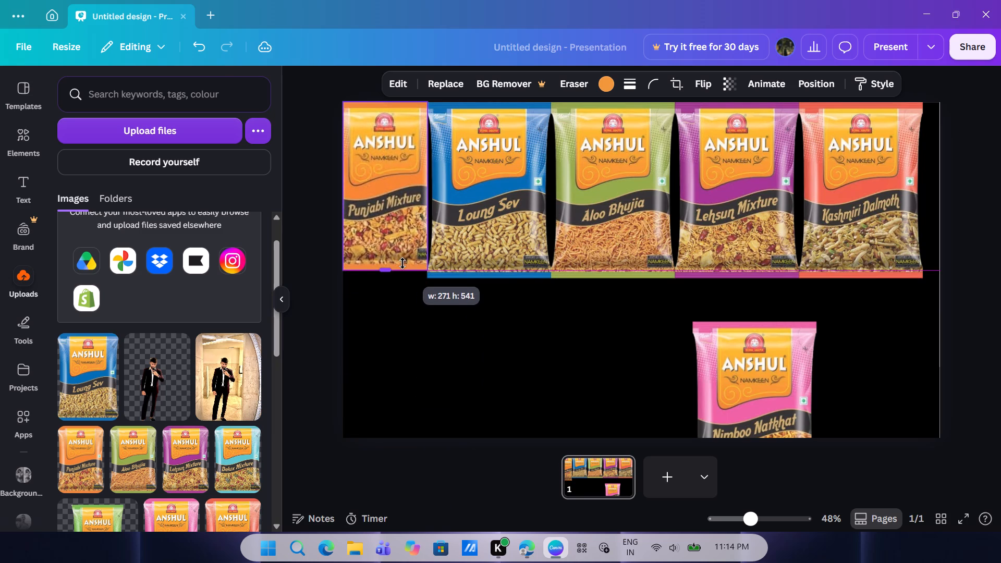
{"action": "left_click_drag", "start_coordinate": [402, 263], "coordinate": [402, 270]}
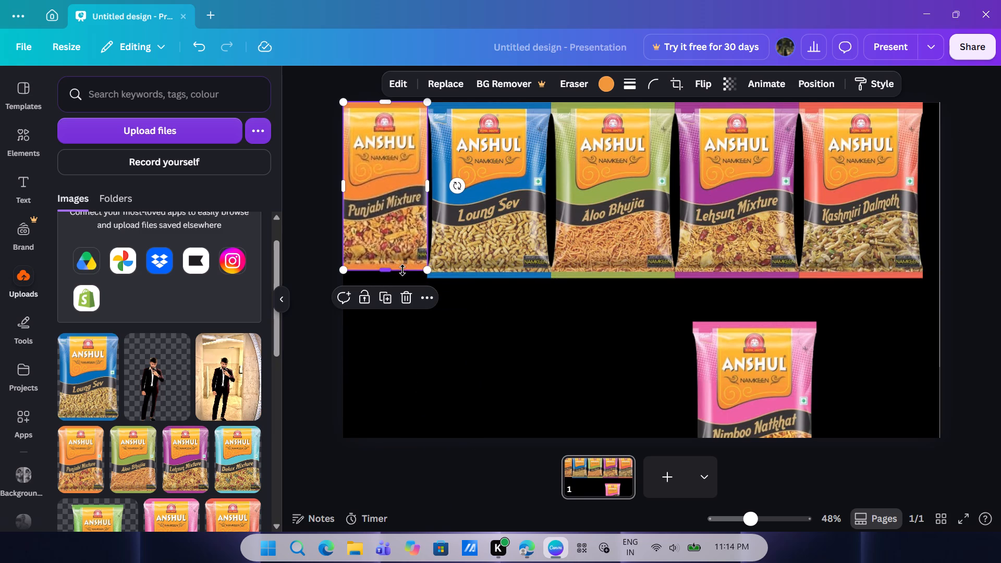
Enlarge the Punjabi Mixture pack proportionally from its top-left corner to the page's full height, about 1,081 high.
{"action": "left_click_drag", "start_coordinate": [431, 273], "coordinate": [435, 508]}
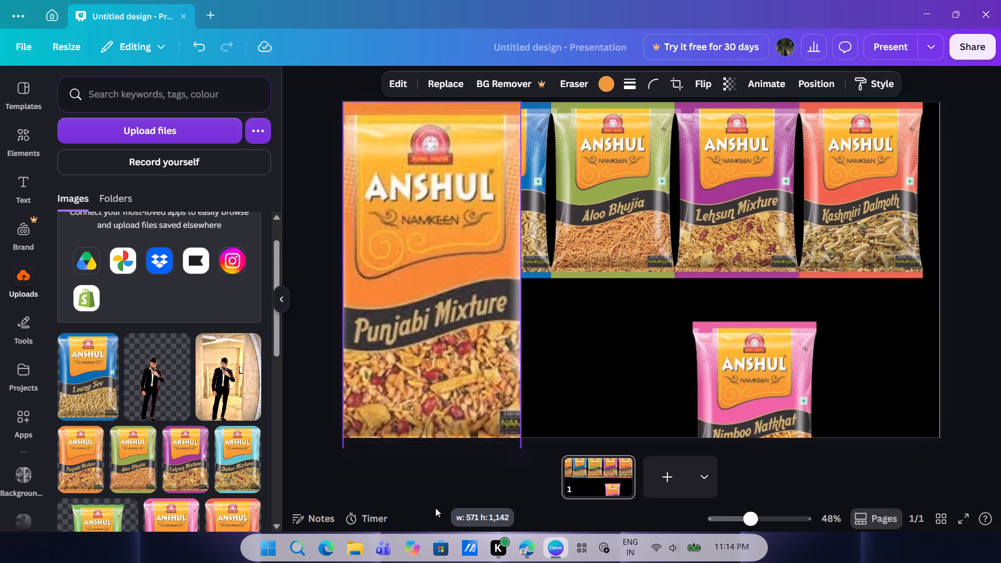
{"action": "left_click_drag", "start_coordinate": [435, 508], "coordinate": [431, 476]}
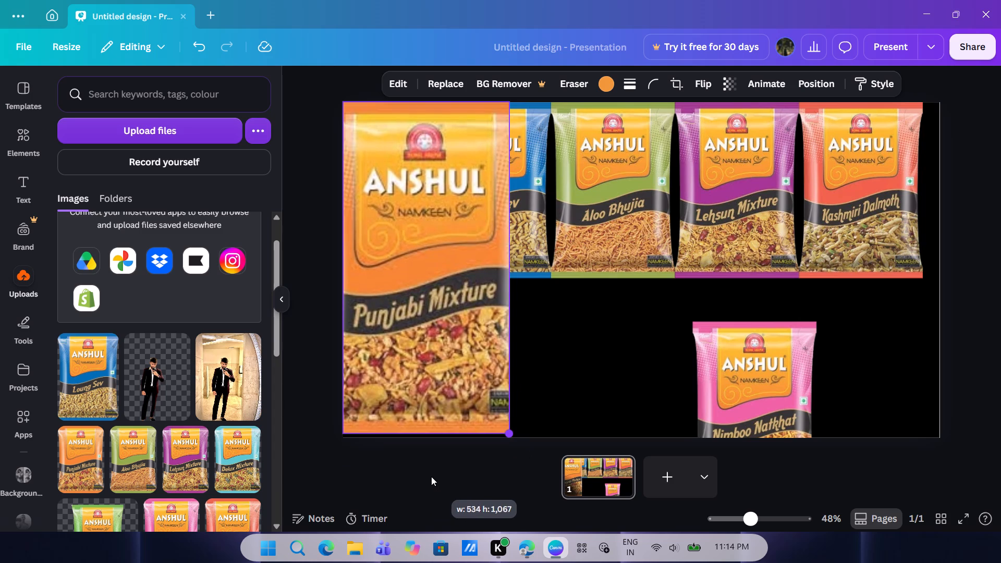
{"action": "left_click_drag", "start_coordinate": [431, 476], "coordinate": [430, 479]}
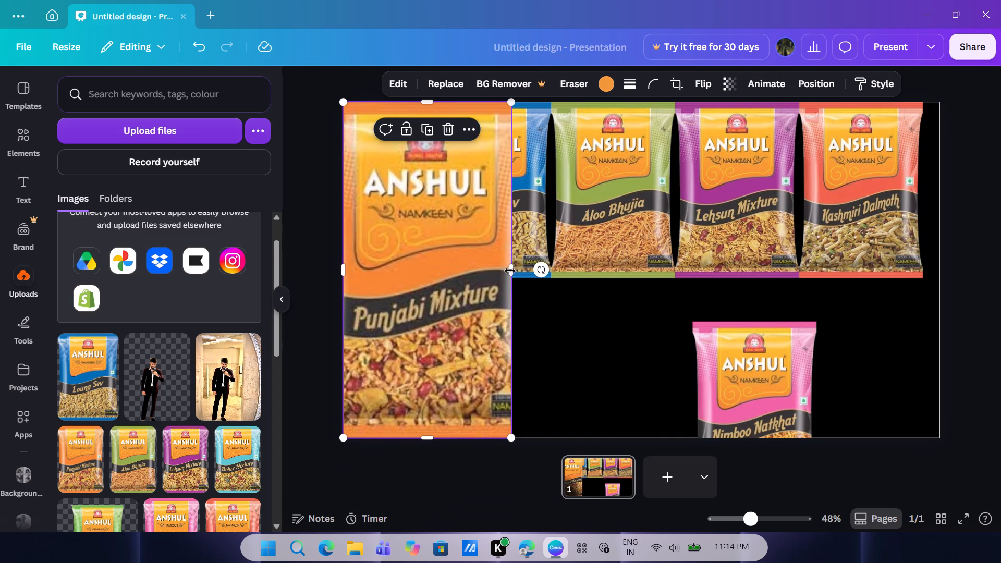
Crop the enlarged Punjabi Mixture pack slightly on both sides and position it flush against the page's left edge.
{"action": "left_click_drag", "start_coordinate": [510, 271], "coordinate": [502, 274]}
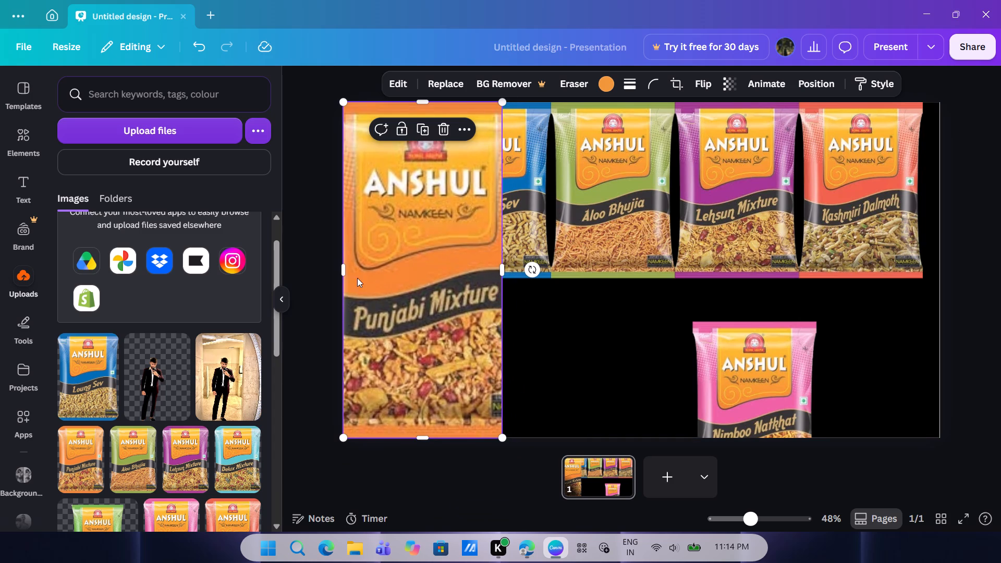
{"action": "left_click_drag", "start_coordinate": [346, 274], "coordinate": [348, 276]}
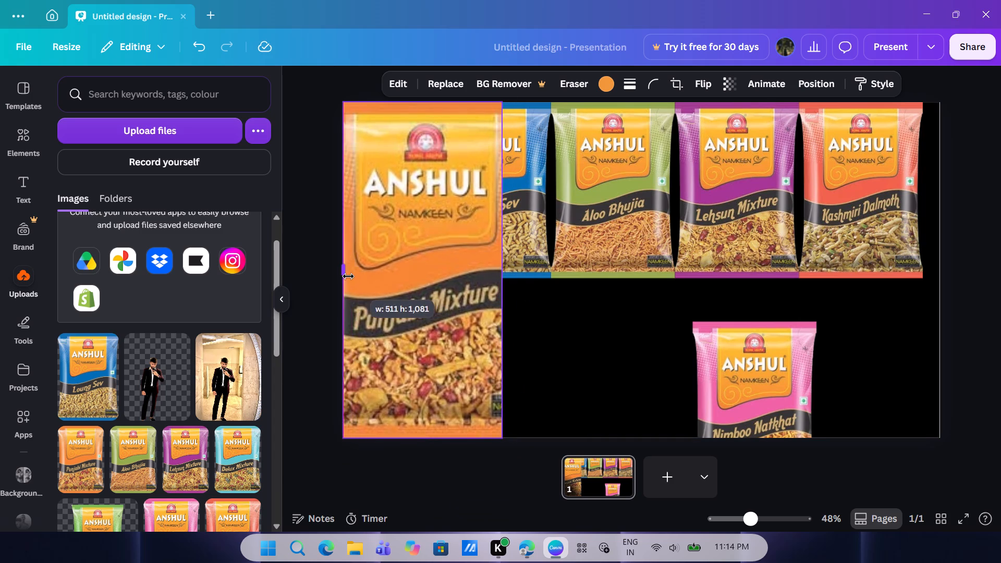
{"action": "left_click_drag", "start_coordinate": [348, 276], "coordinate": [352, 277]}
{"action": "left_click_drag", "start_coordinate": [430, 269], "coordinate": [454, 263]}
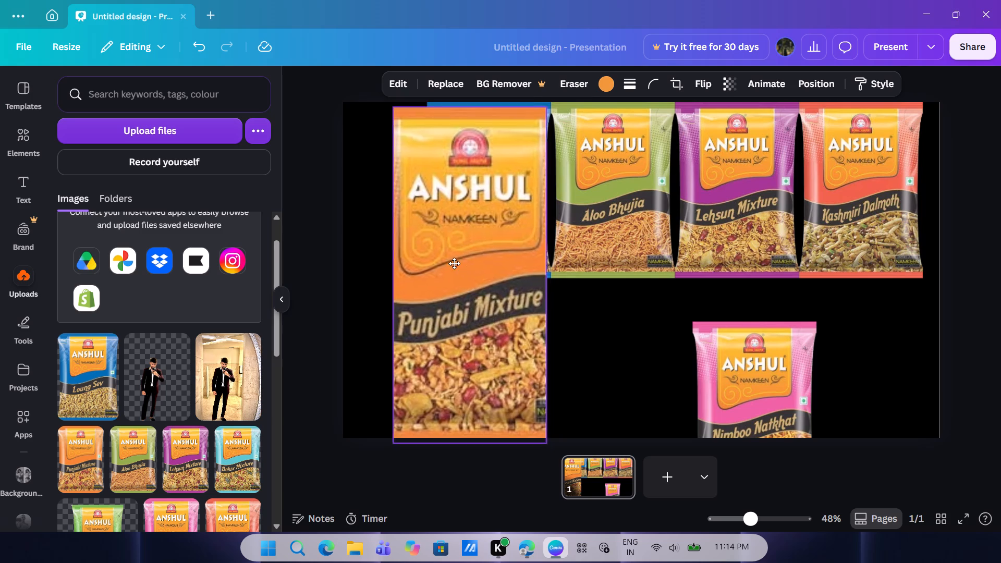
{"action": "left_click_drag", "start_coordinate": [454, 263], "coordinate": [423, 267]}
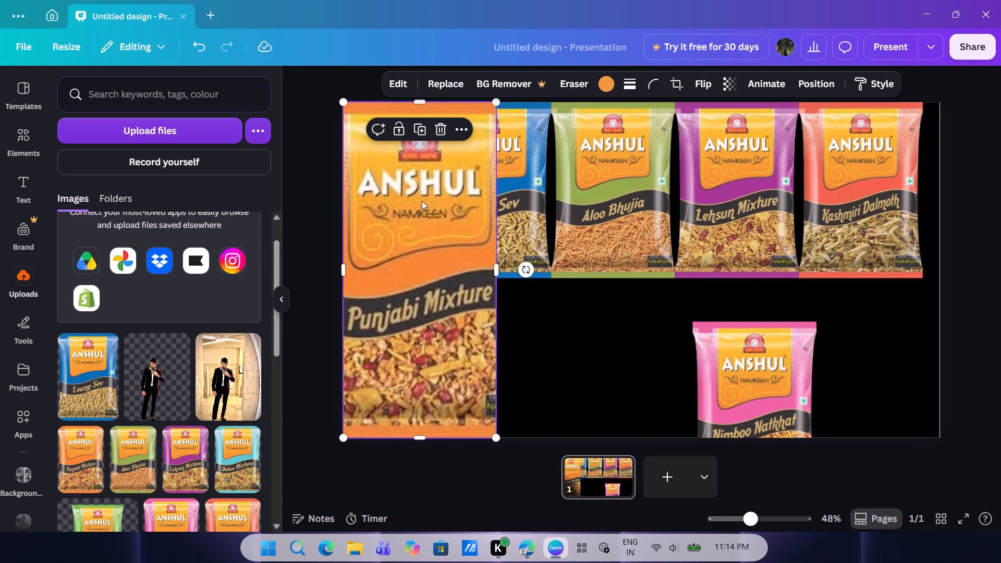
{"action": "left_click", "coordinate": [415, 284]}
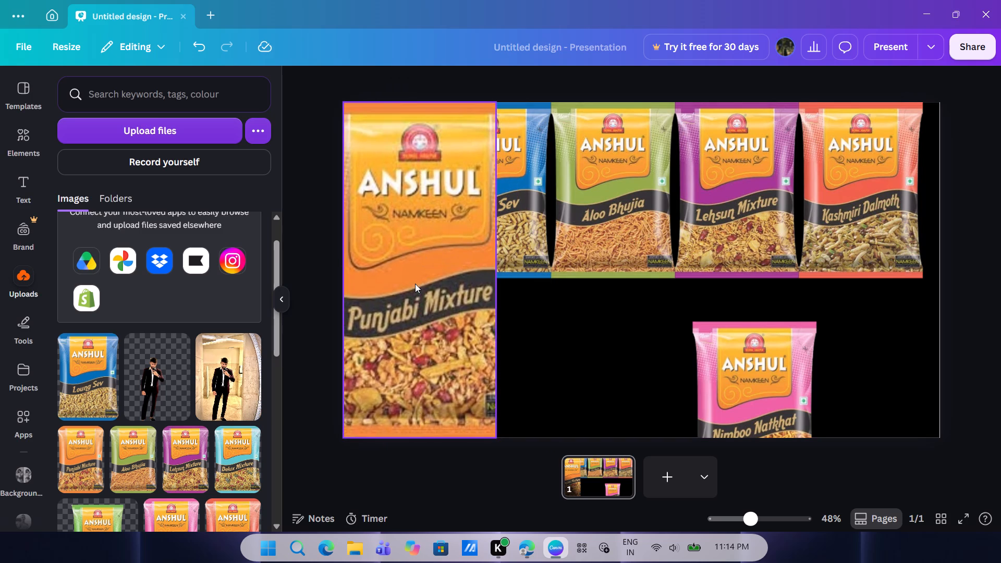
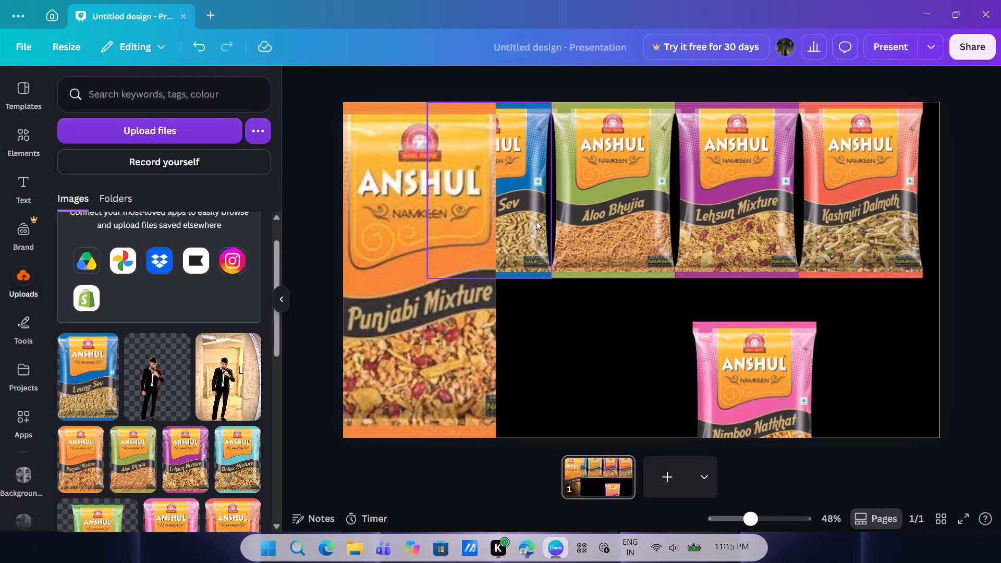
Move the Loung Sev and Aloo Bhujia packs away from the Punjabi Mixture pack, towards the Lehsun Mixture and Kashmiri Dalmoth packs.
{"action": "left_click_drag", "start_coordinate": [518, 241], "coordinate": [627, 241]}
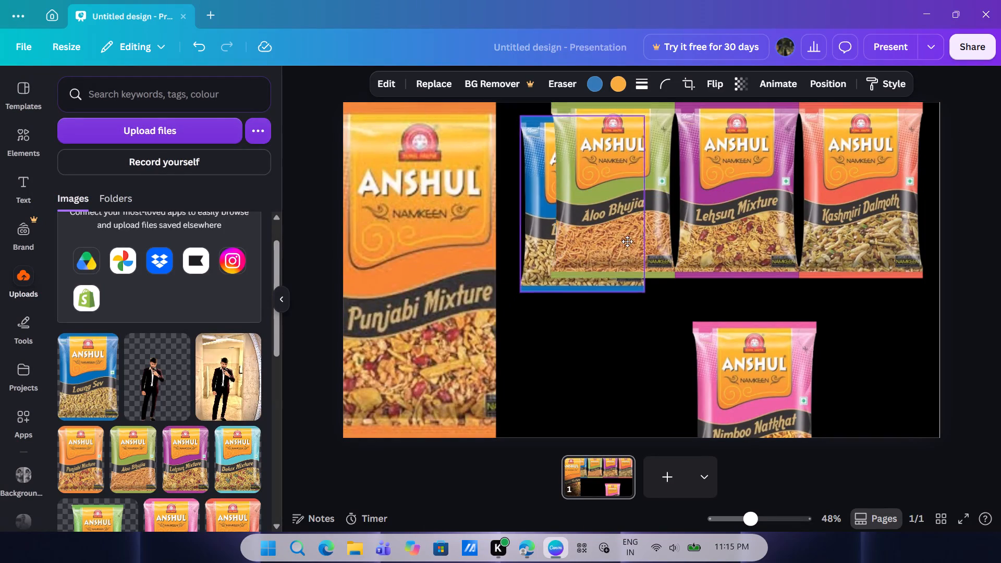
{"action": "left_click_drag", "start_coordinate": [627, 241], "coordinate": [594, 244]}
{"action": "left_click_drag", "start_coordinate": [658, 228], "coordinate": [785, 202]}
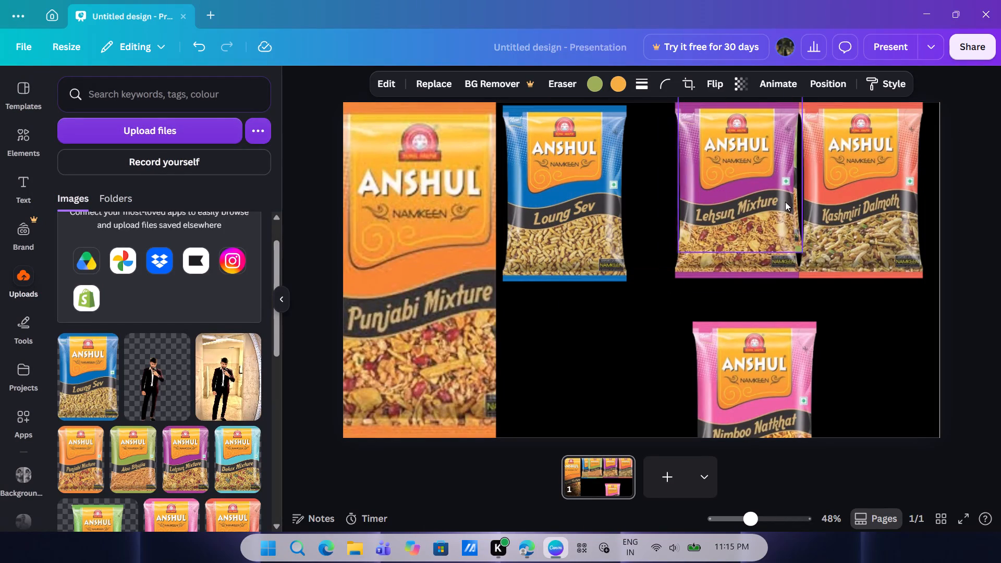
{"action": "left_click_drag", "start_coordinate": [589, 238], "coordinate": [834, 269]}
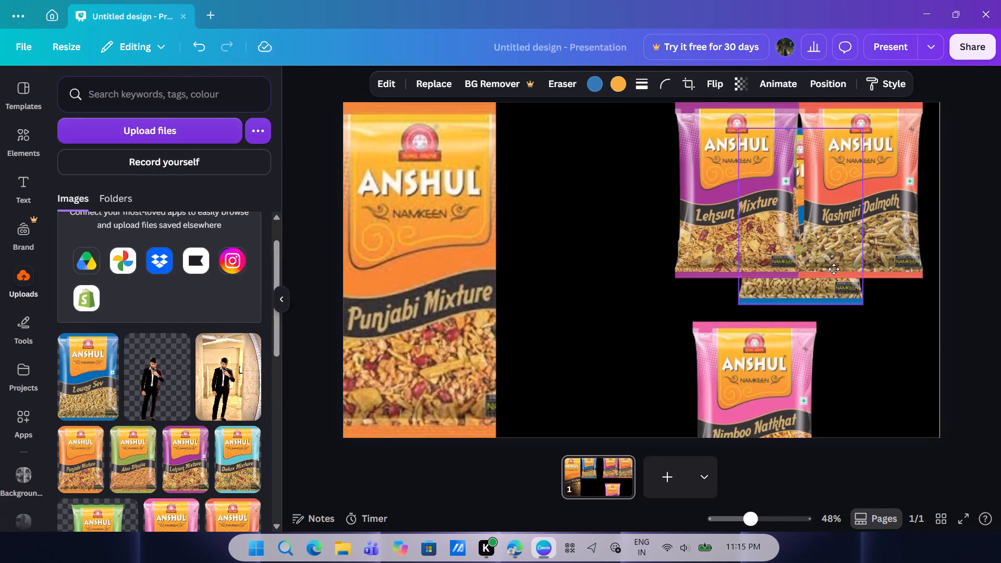
{"action": "left_click_drag", "start_coordinate": [834, 269], "coordinate": [872, 316]}
Move the Lehsun Mixture pack over the Punjabi Mixture pack at the page's top-left corner and enlarge it proportionally to full page height.
{"action": "left_click_drag", "start_coordinate": [739, 239], "coordinate": [728, 239]}
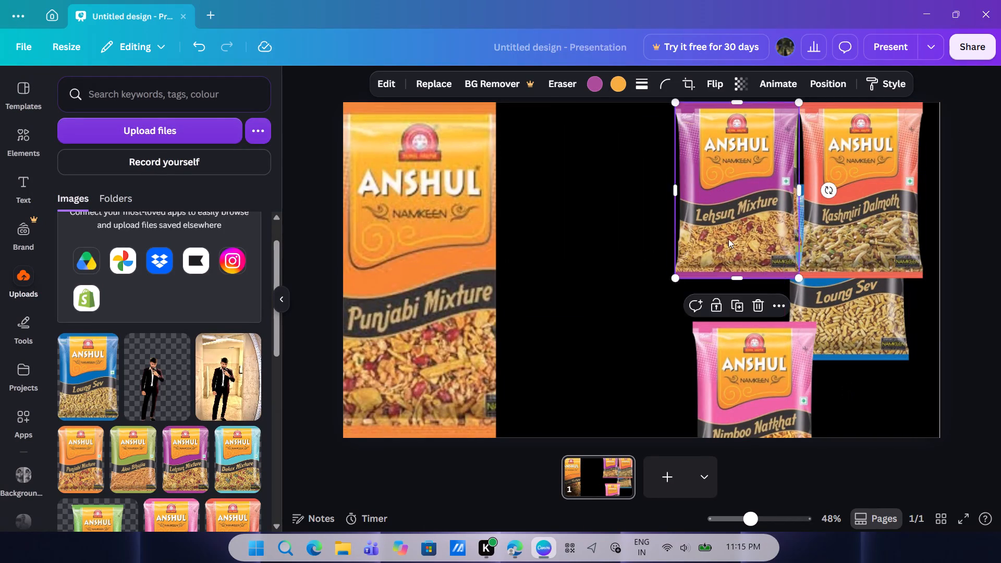
{"action": "left_click_drag", "start_coordinate": [728, 239], "coordinate": [561, 237]}
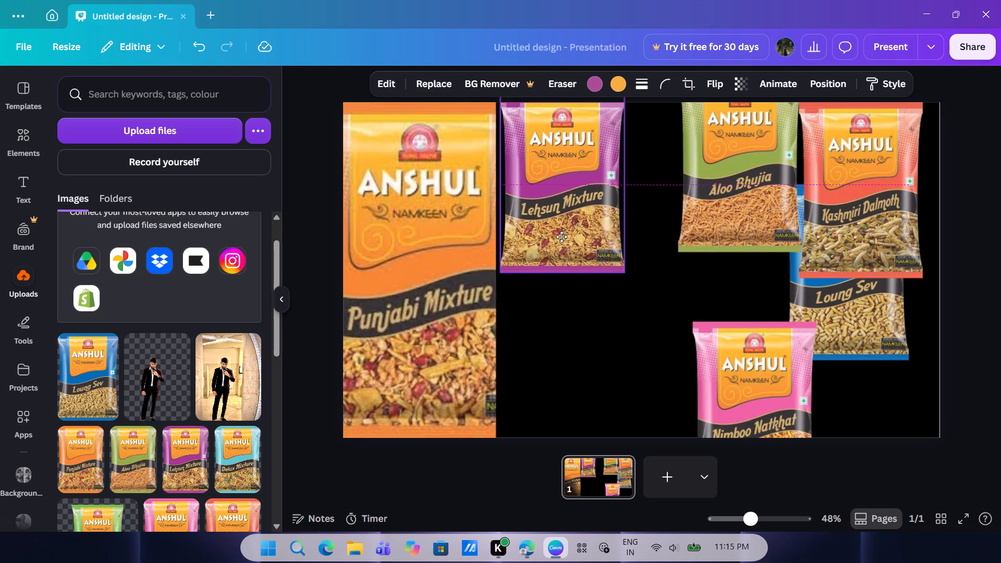
{"action": "left_click_drag", "start_coordinate": [561, 237], "coordinate": [411, 239]}
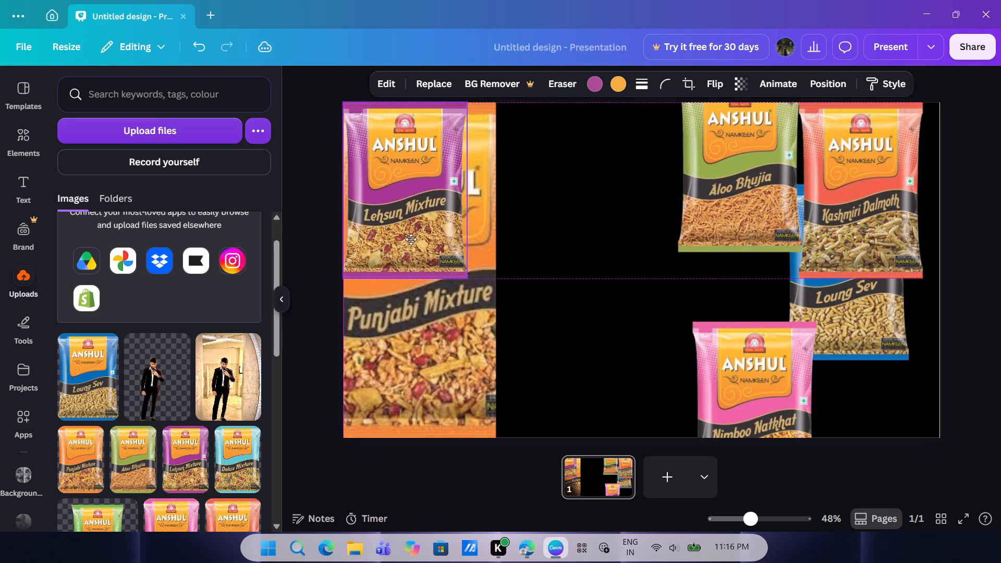
{"action": "left_click_drag", "start_coordinate": [411, 239], "coordinate": [407, 241]}
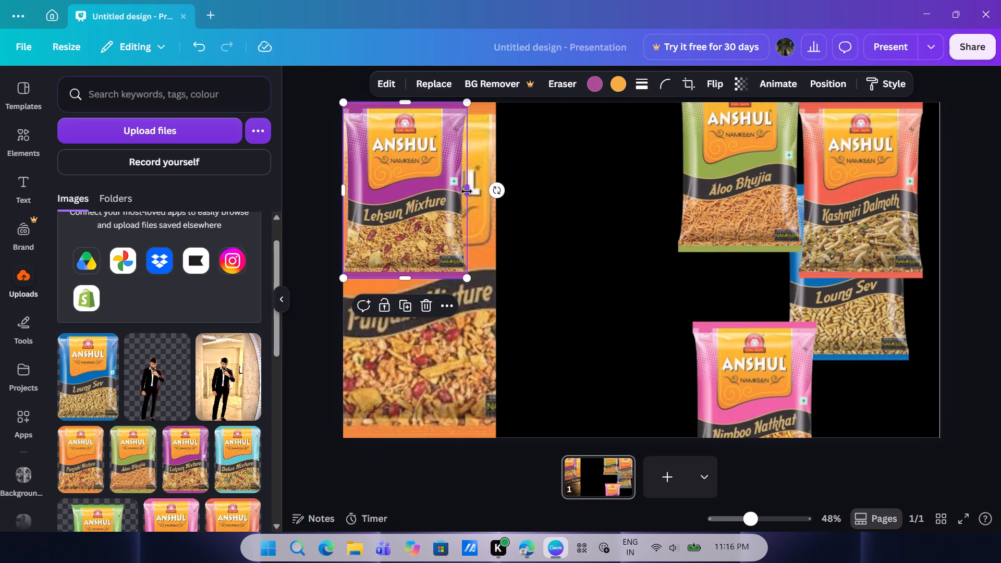
{"action": "left_click", "coordinate": [467, 191]}
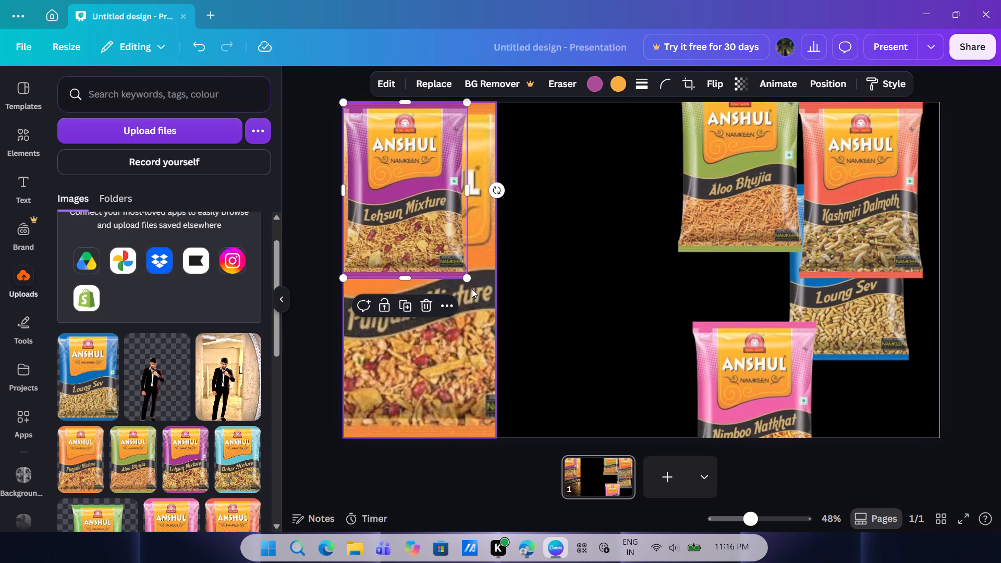
{"action": "left_click_drag", "start_coordinate": [466, 279], "coordinate": [520, 511]}
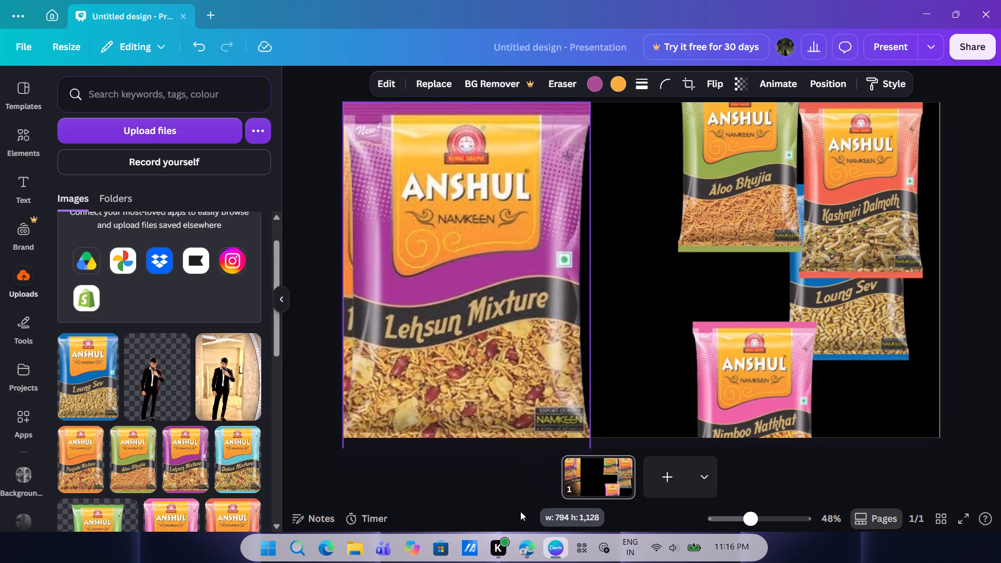
{"action": "left_click_drag", "start_coordinate": [520, 511], "coordinate": [499, 492]}
Crop the enlarged Lehsun Mixture pack on both sides, aligning it over the Punjabi Mixture pack to match its width, about 497 wide.
{"action": "left_click_drag", "start_coordinate": [345, 277], "coordinate": [356, 277]}
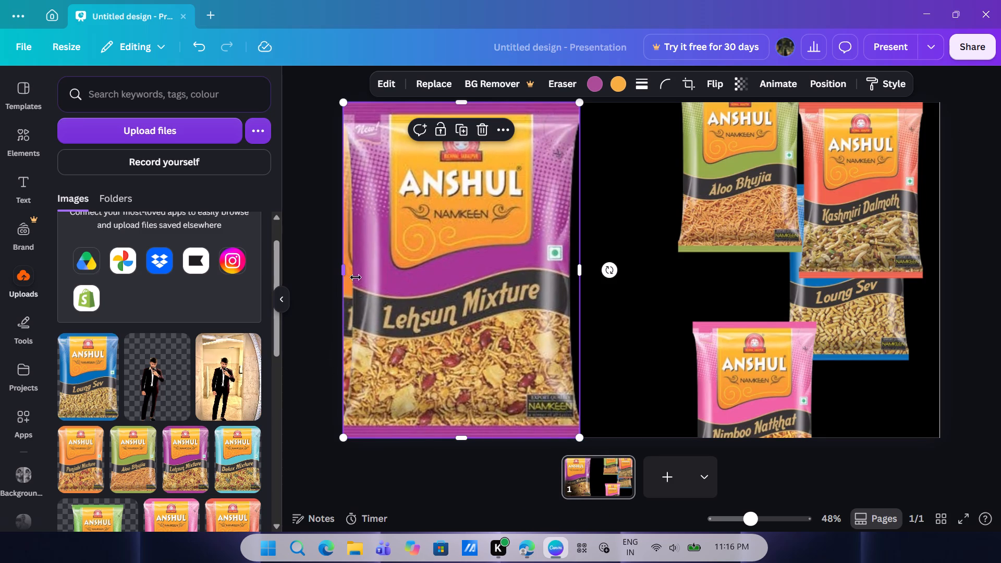
{"action": "left_click_drag", "start_coordinate": [356, 277], "coordinate": [378, 281]}
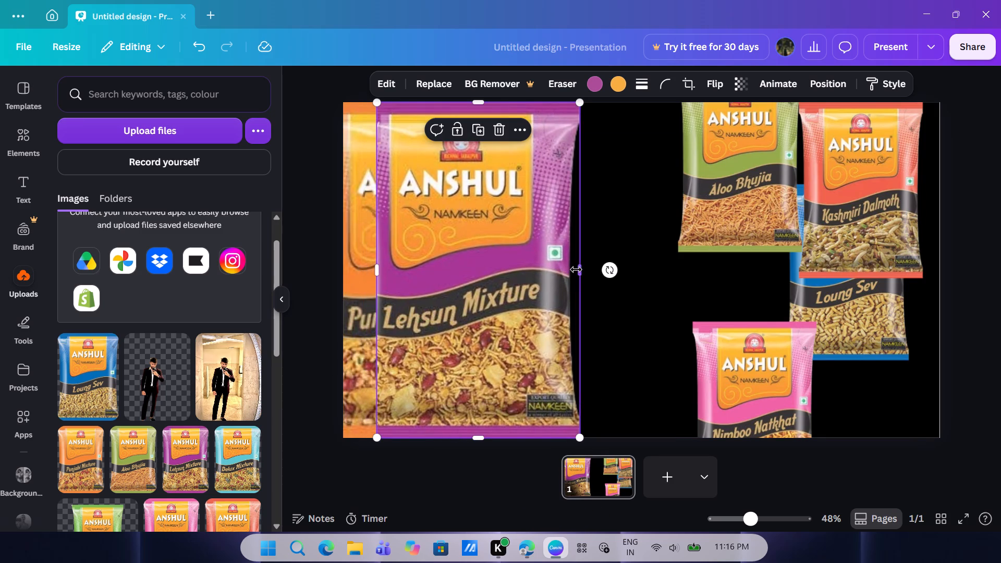
{"action": "left_click_drag", "start_coordinate": [576, 270], "coordinate": [532, 274]}
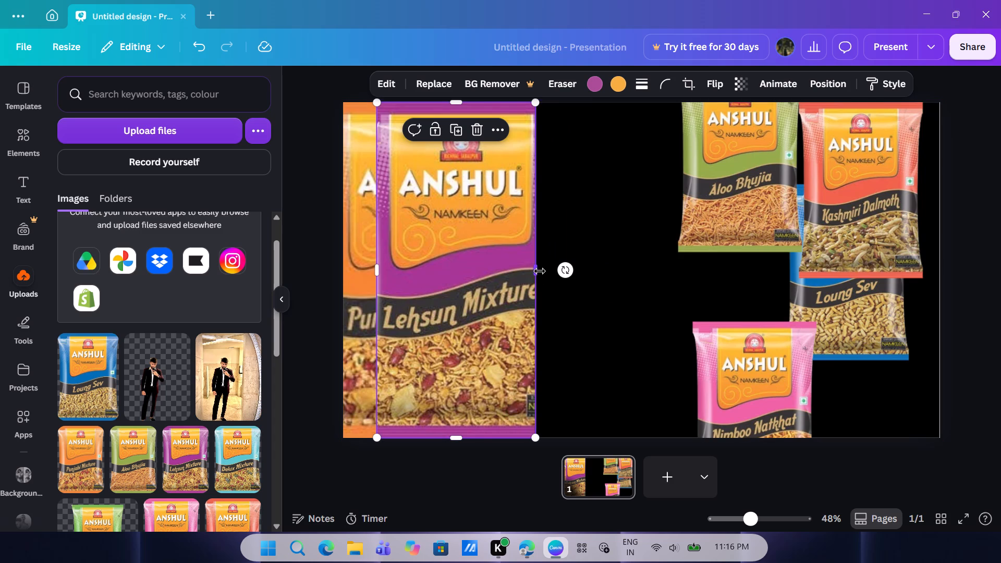
{"action": "left_click_drag", "start_coordinate": [540, 271], "coordinate": [544, 271]}
{"action": "left_click_drag", "start_coordinate": [487, 288], "coordinate": [444, 278]}
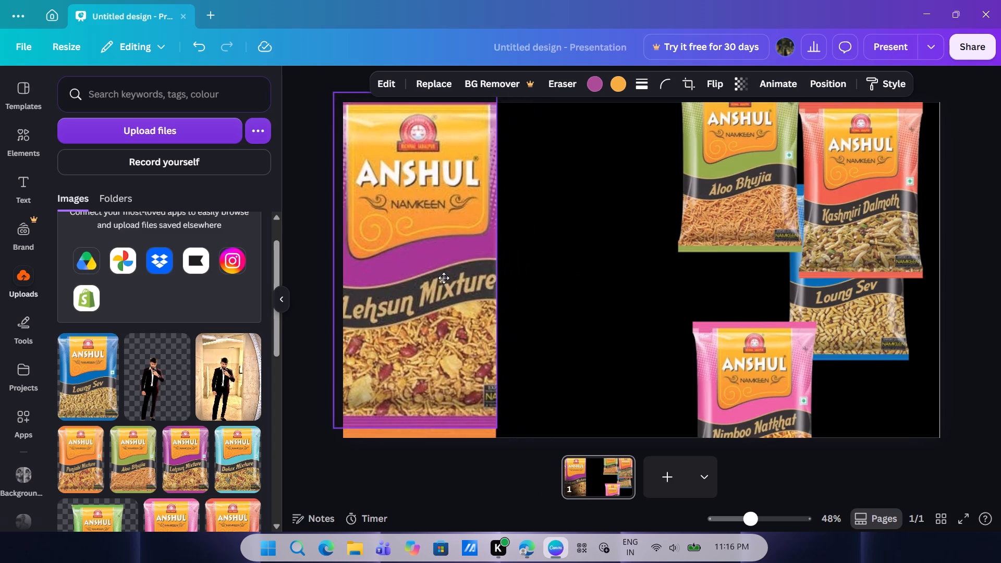
{"action": "left_click_drag", "start_coordinate": [444, 278], "coordinate": [454, 284]}
{"action": "left_click", "coordinate": [454, 284]}
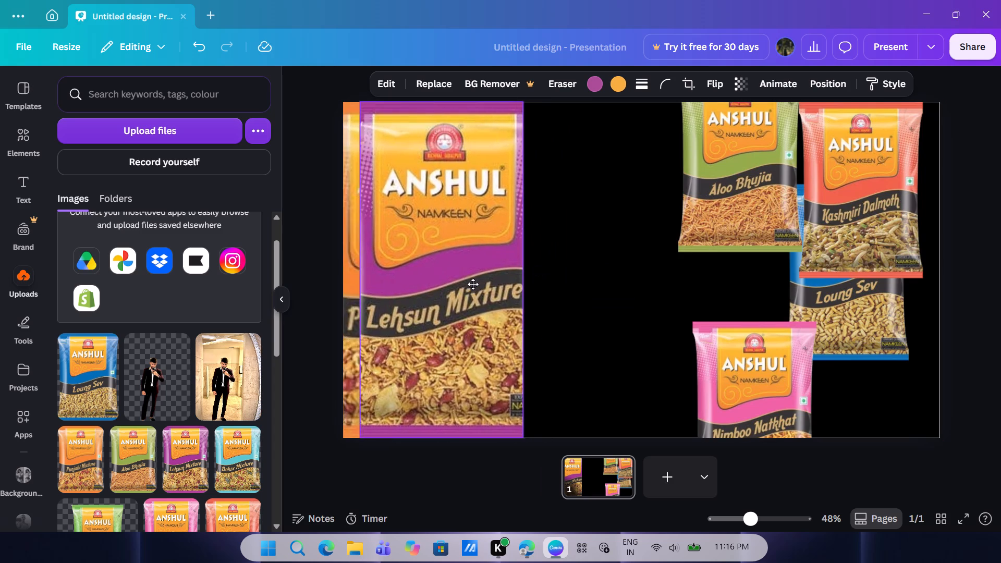
{"action": "left_click", "coordinate": [497, 276]}
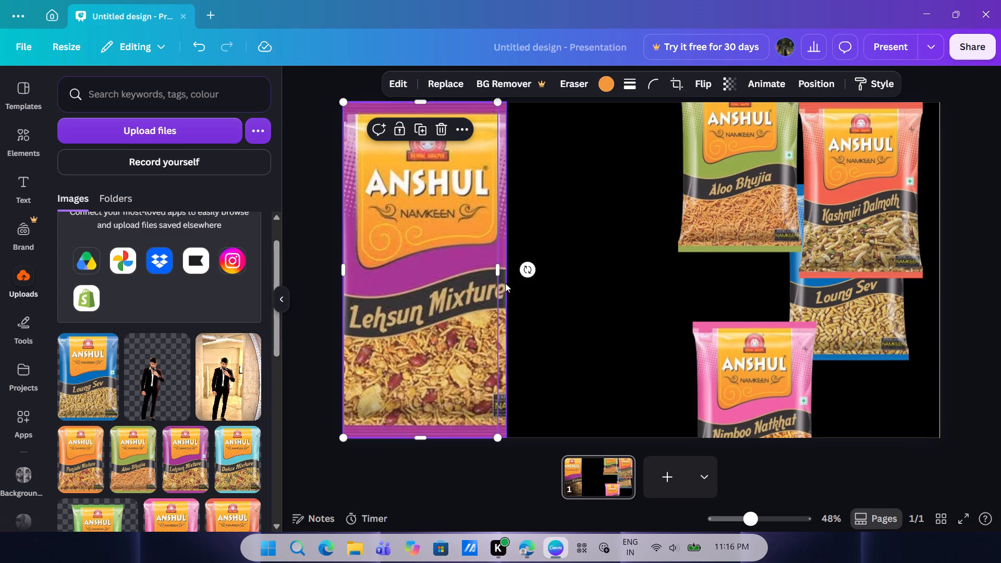
{"action": "left_click", "coordinate": [507, 291]}
{"action": "left_click", "coordinate": [505, 292]}
{"action": "left_click_drag", "start_coordinate": [508, 276], "coordinate": [500, 280]}
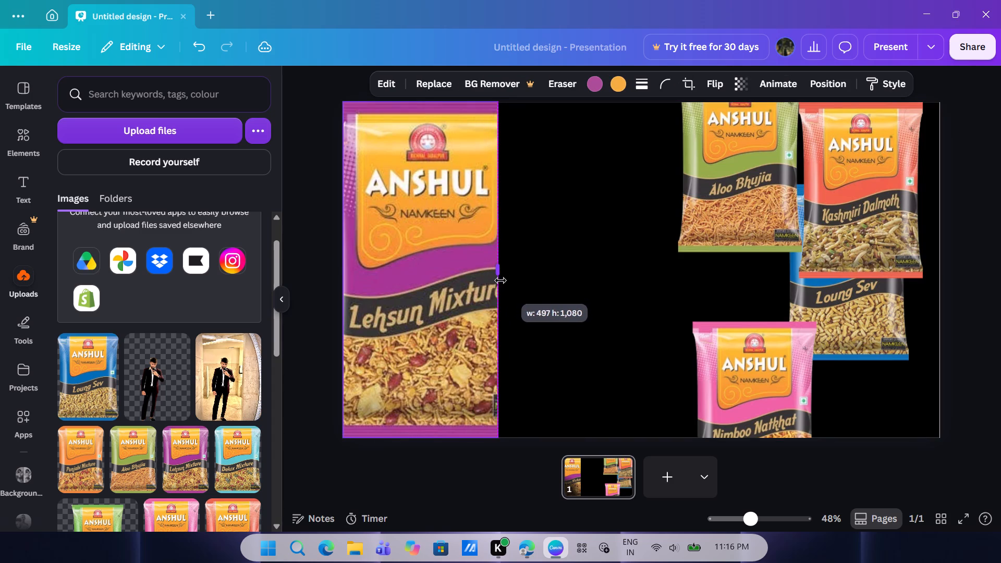
Place the cropped Lehsun Mixture pack edge to edge beside the Punjabi Mixture pack.
{"action": "left_click_drag", "start_coordinate": [428, 293], "coordinate": [579, 301]}
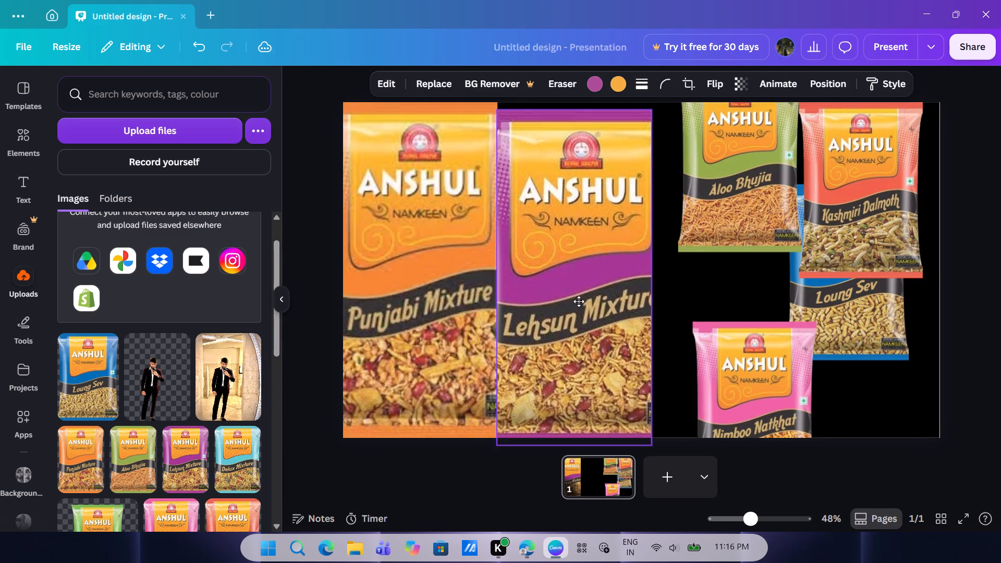
{"action": "left_click_drag", "start_coordinate": [579, 301], "coordinate": [579, 288]}
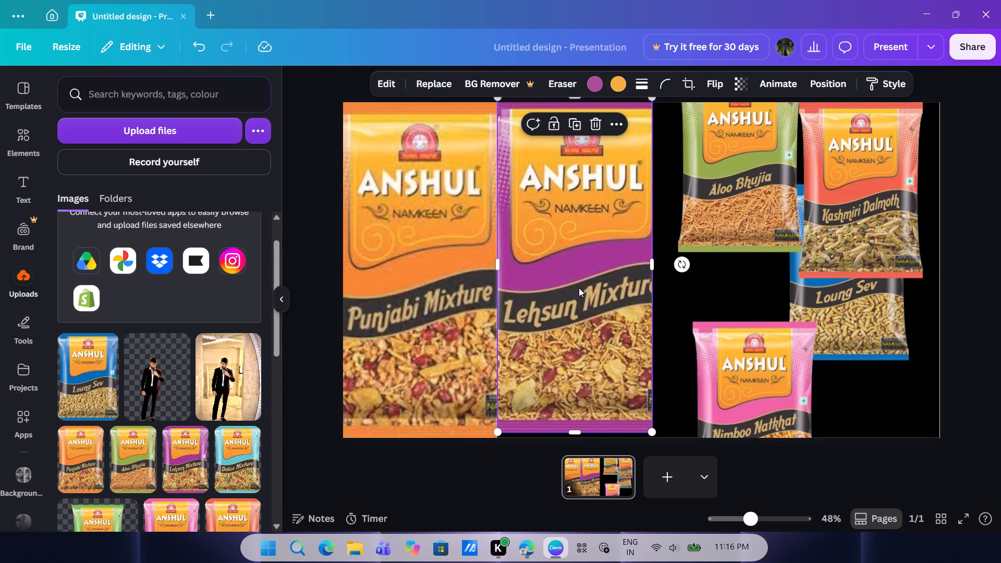
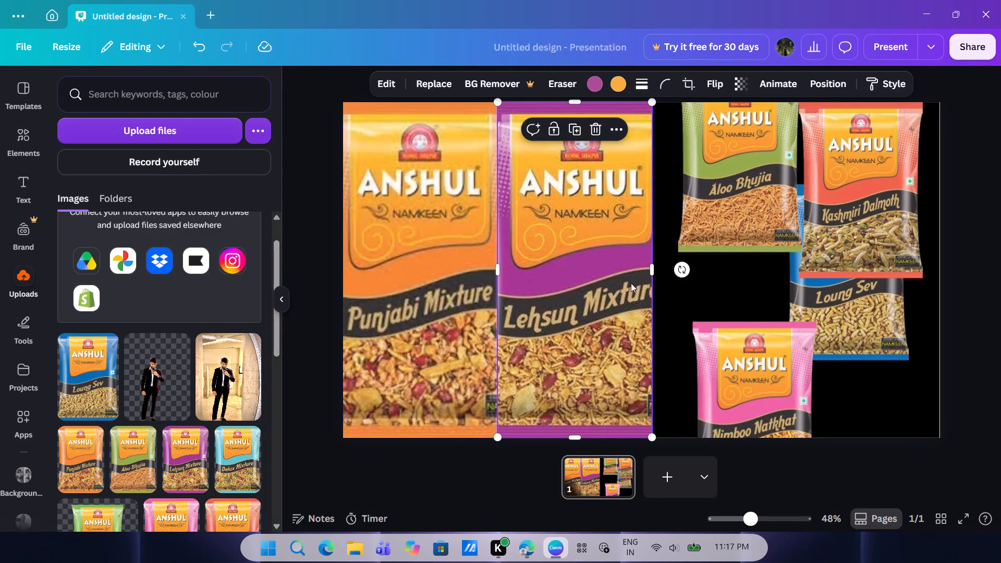
Recrop the Lehsun Mixture pack on both sides over the Punjabi Mixture pack, matching its width while showing more of the word Mixture.
{"action": "left_click_drag", "start_coordinate": [651, 271], "coordinate": [660, 268]}
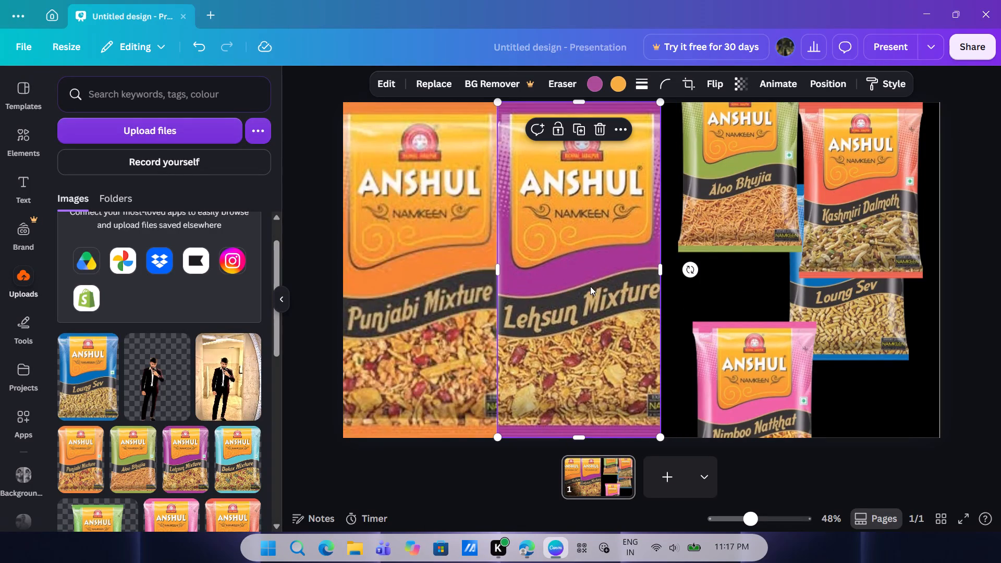
{"action": "left_click_drag", "start_coordinate": [590, 286], "coordinate": [460, 288]}
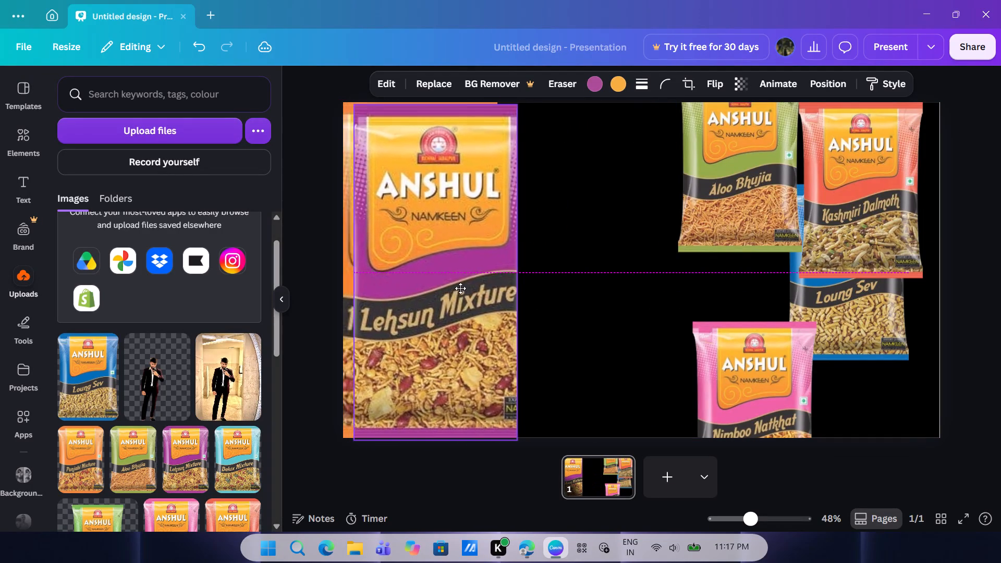
{"action": "left_click_drag", "start_coordinate": [460, 288], "coordinate": [472, 289]}
{"action": "left_click", "coordinate": [385, 270]}
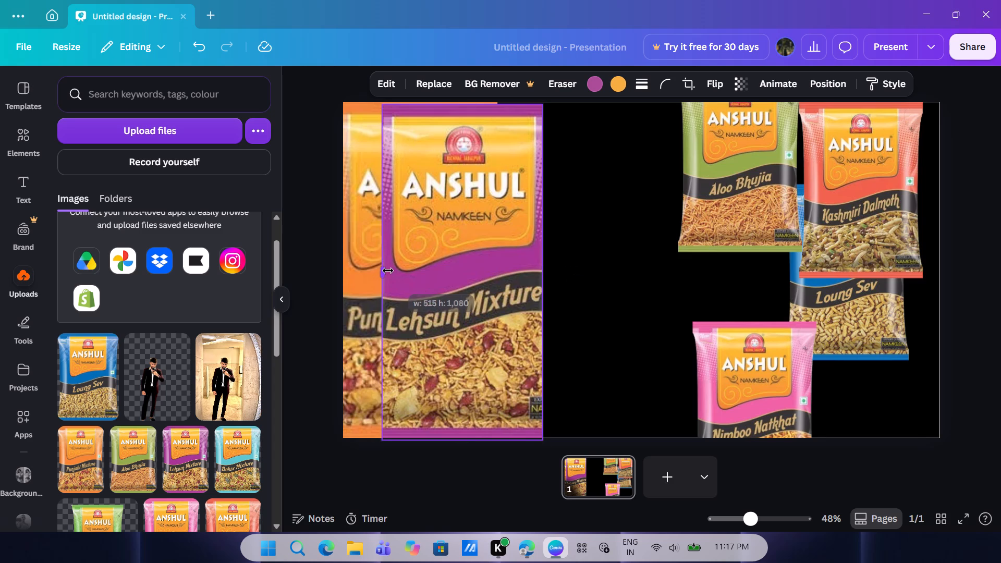
{"action": "left_click_drag", "start_coordinate": [445, 270], "coordinate": [406, 263]}
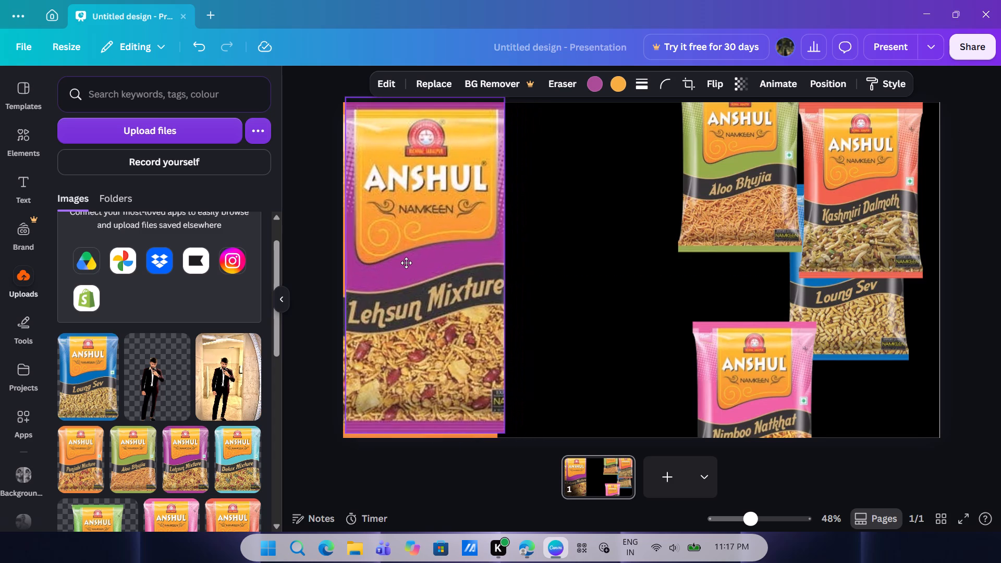
{"action": "left_click_drag", "start_coordinate": [406, 263], "coordinate": [405, 263]}
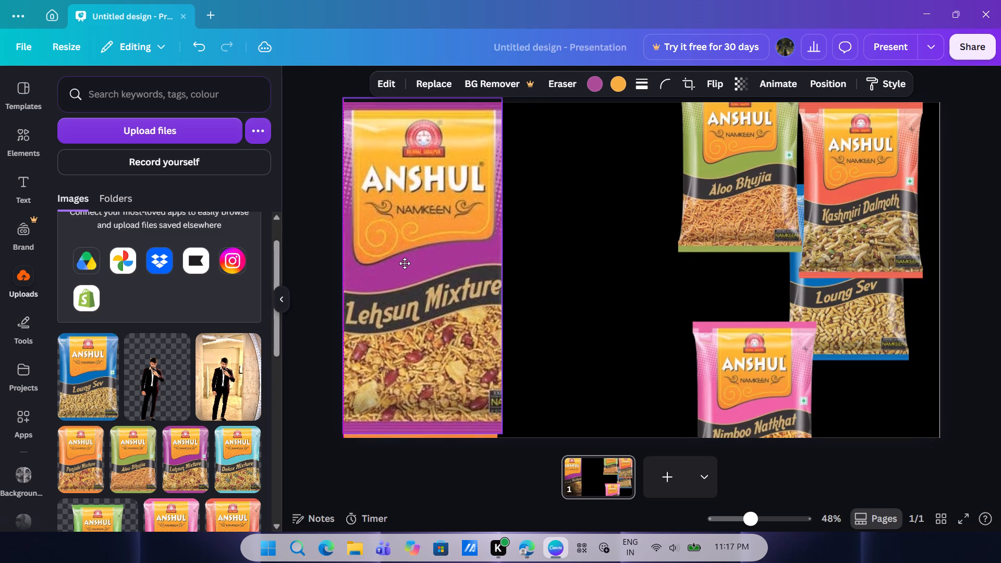
{"action": "left_click_drag", "start_coordinate": [405, 263], "coordinate": [406, 265]}
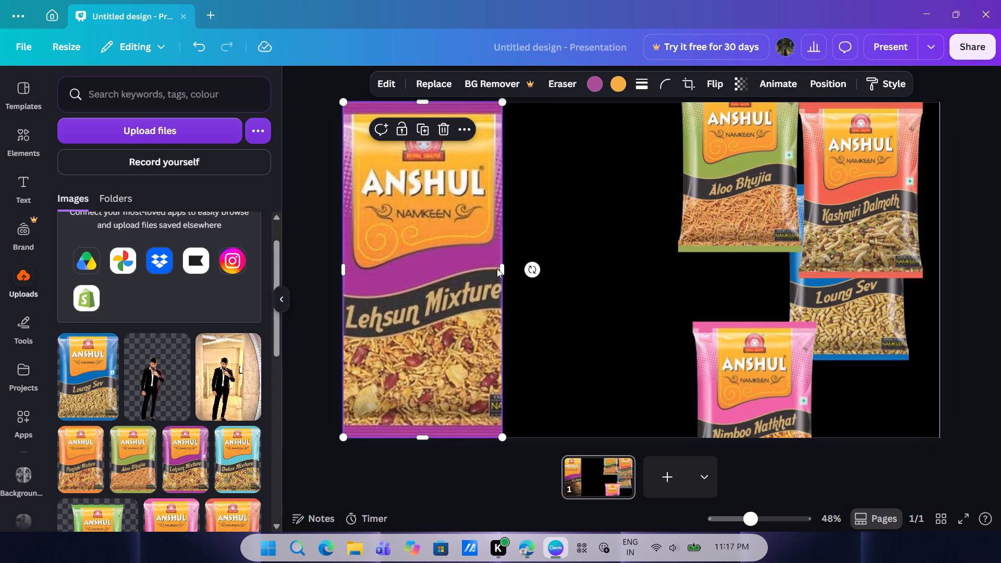
{"action": "left_click_drag", "start_coordinate": [503, 267], "coordinate": [494, 275]}
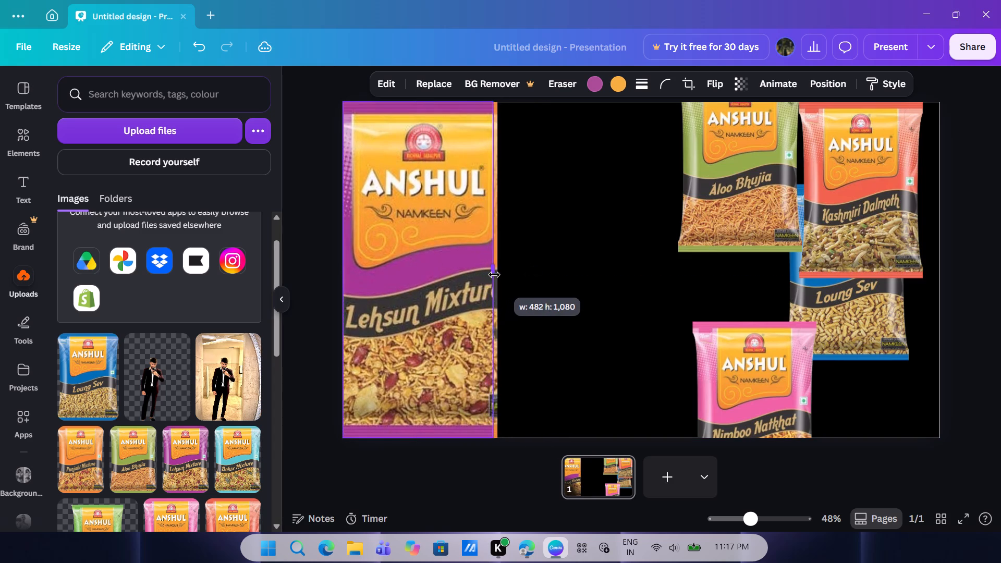
{"action": "left_click_drag", "start_coordinate": [494, 275], "coordinate": [497, 275]}
Place the recropped Lehsun Mixture pack edge to edge beside the Punjabi Mixture pack, flush with the page's top and bottom.
{"action": "left_click_drag", "start_coordinate": [459, 291], "coordinate": [617, 292]}
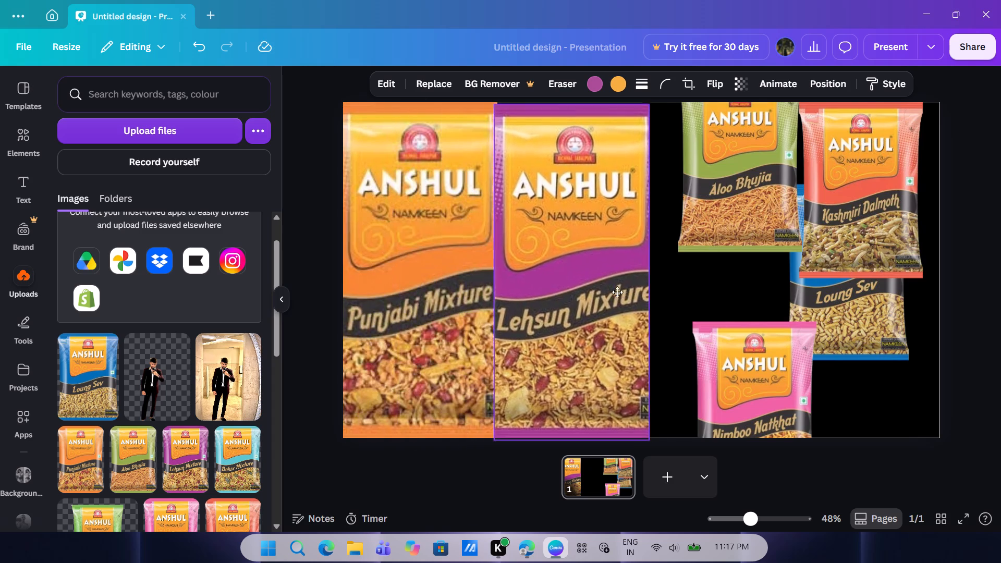
{"action": "left_click_drag", "start_coordinate": [617, 292], "coordinate": [611, 287]}
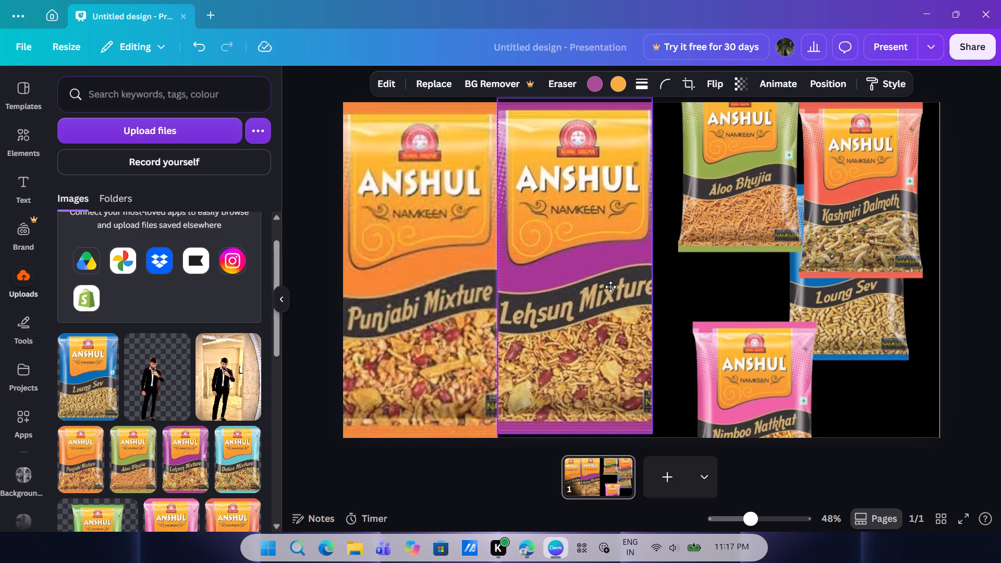
{"action": "left_click_drag", "start_coordinate": [611, 287], "coordinate": [615, 293]}
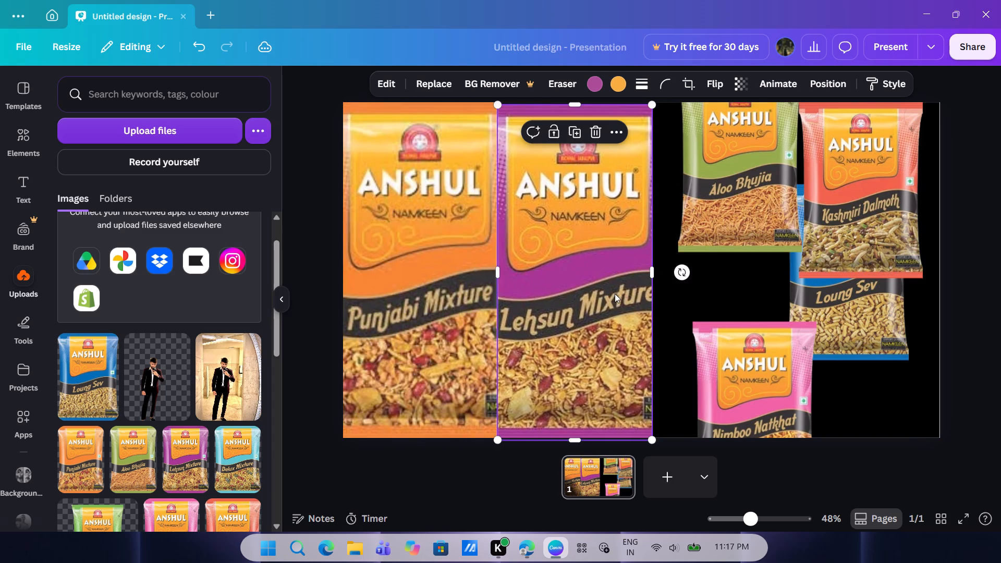
{"action": "left_click", "coordinate": [615, 293]}
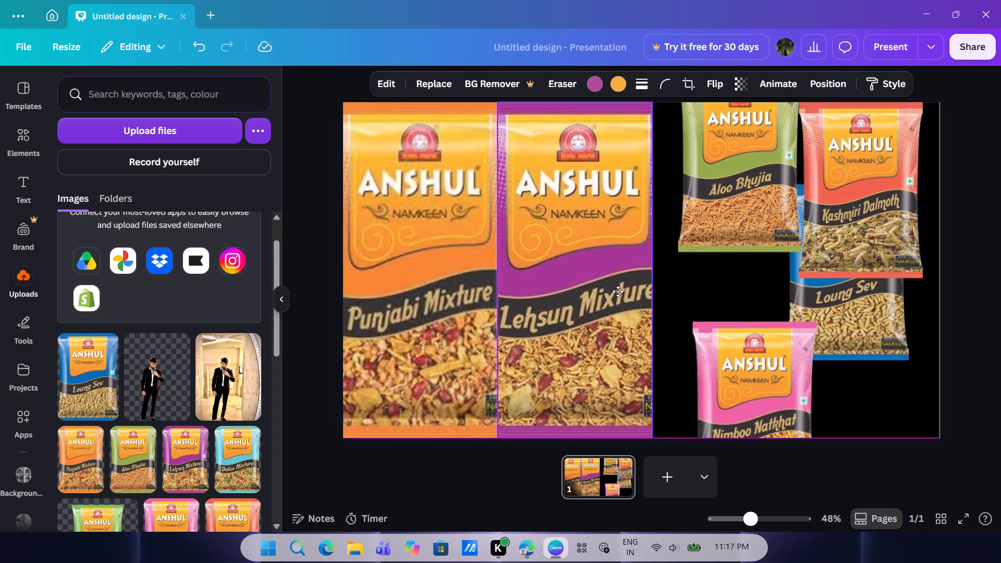
Move the Aloo Bhujia pack over the Punjabi Mixture pack at the page's top-left corner and enlarge it proportionally to full page height.
{"action": "left_click_drag", "start_coordinate": [705, 239], "coordinate": [603, 285]}
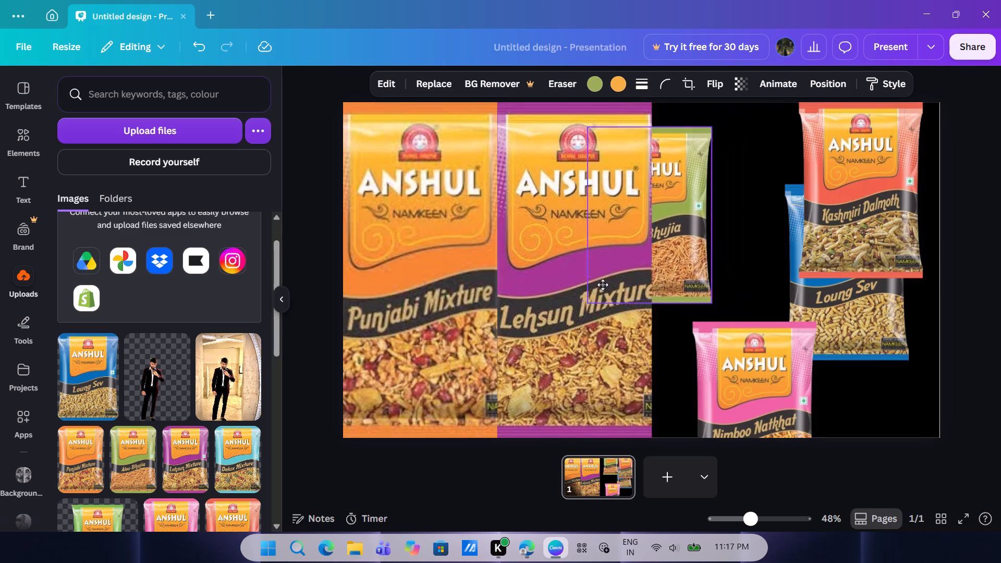
{"action": "left_click_drag", "start_coordinate": [603, 285], "coordinate": [378, 257]}
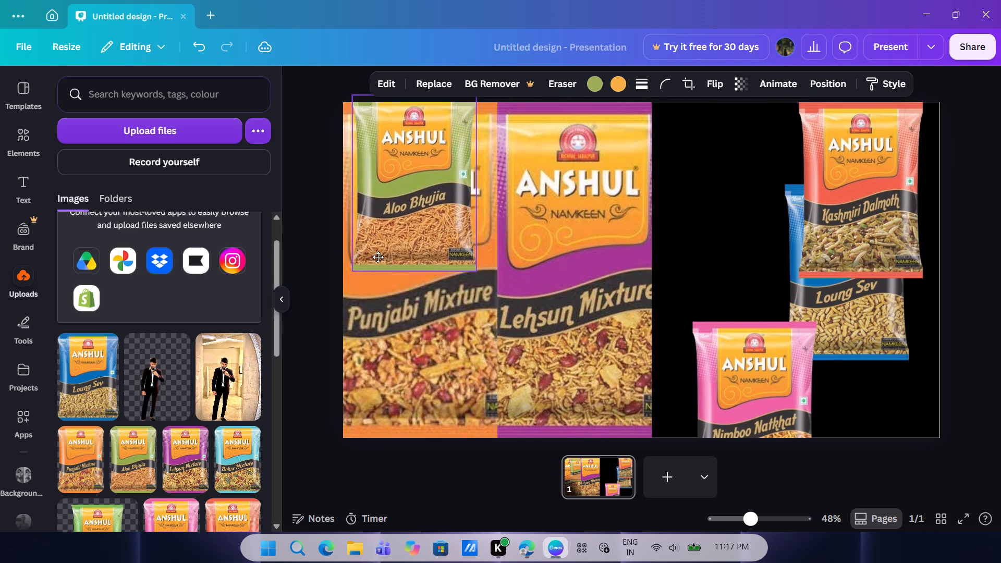
{"action": "left_click_drag", "start_coordinate": [378, 257], "coordinate": [370, 266]}
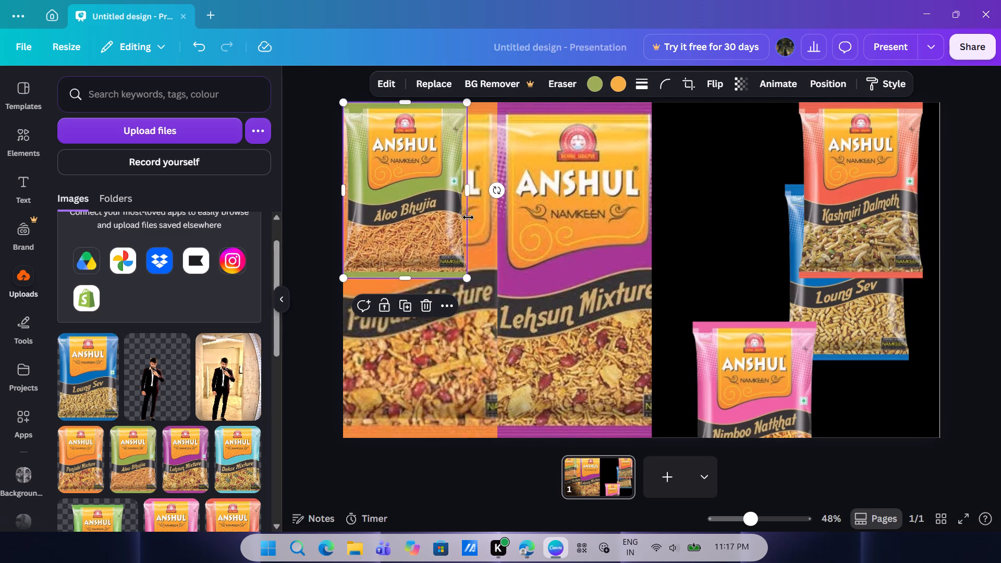
{"action": "left_click", "coordinate": [470, 190]}
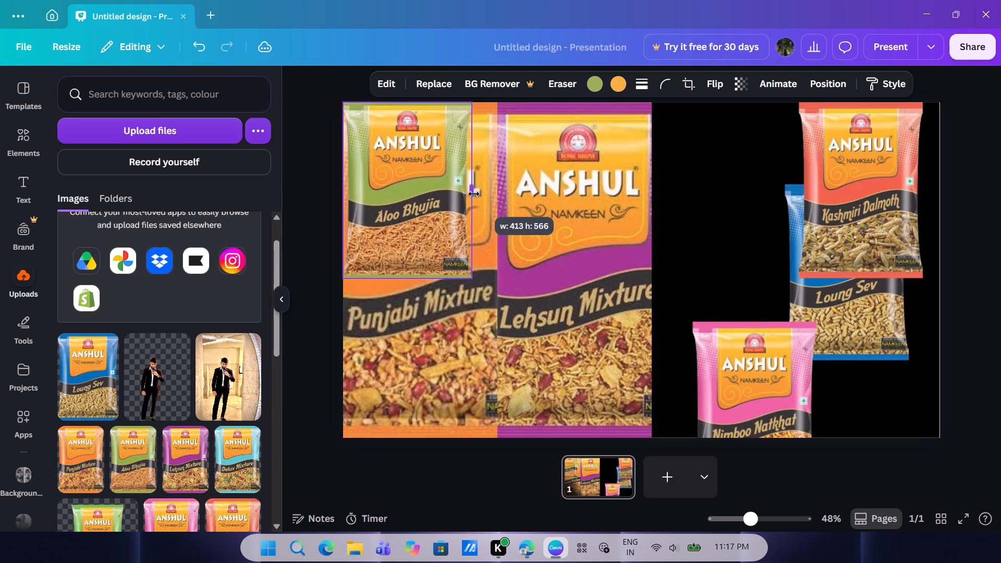
{"action": "left_click_drag", "start_coordinate": [470, 280], "coordinate": [492, 526]}
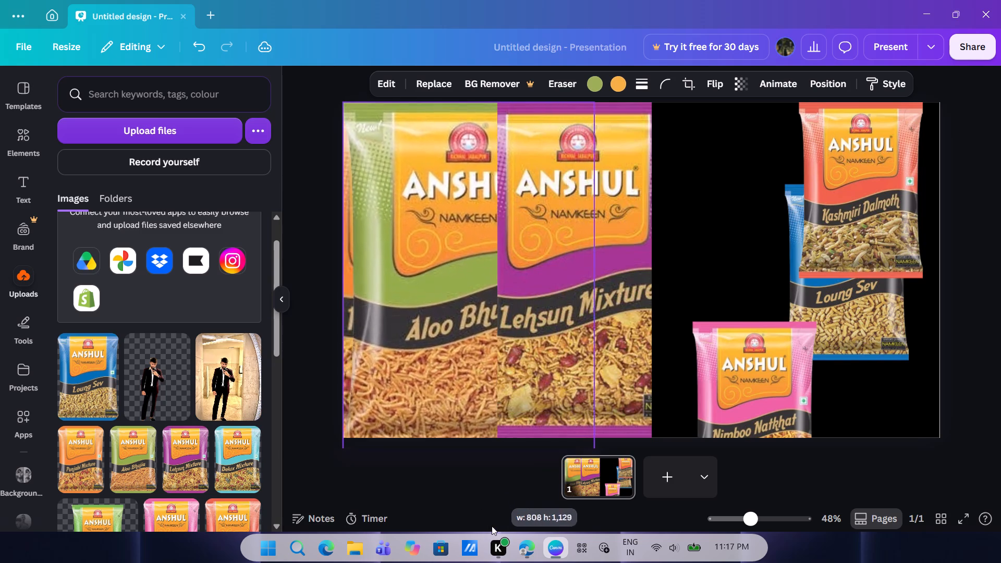
{"action": "left_click_drag", "start_coordinate": [492, 526], "coordinate": [493, 505]}
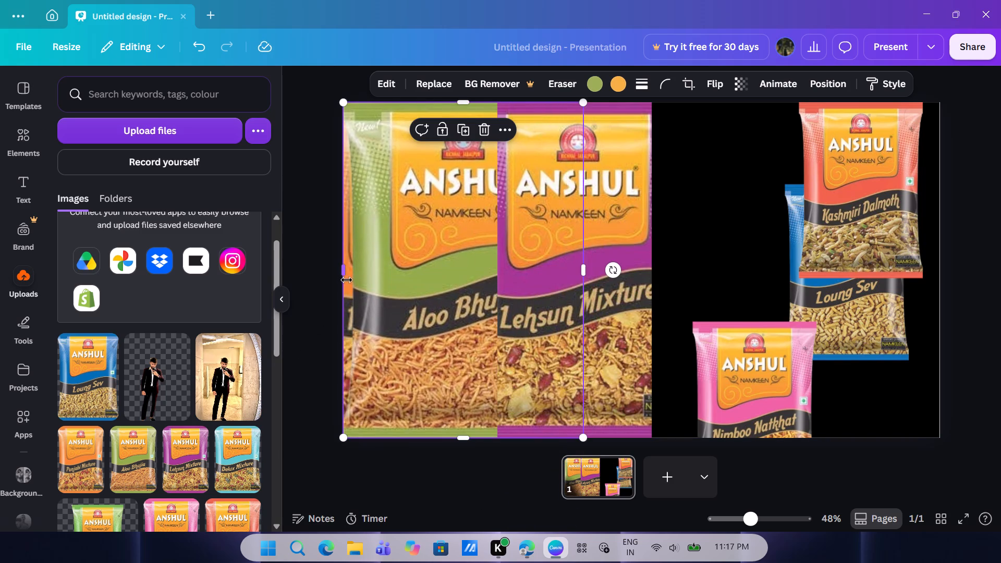
Crop the enlarged Aloo Bhujia pack on both sides, aligning it over the Punjabi Mixture pack to match its width.
{"action": "left_click_drag", "start_coordinate": [346, 275], "coordinate": [405, 280]}
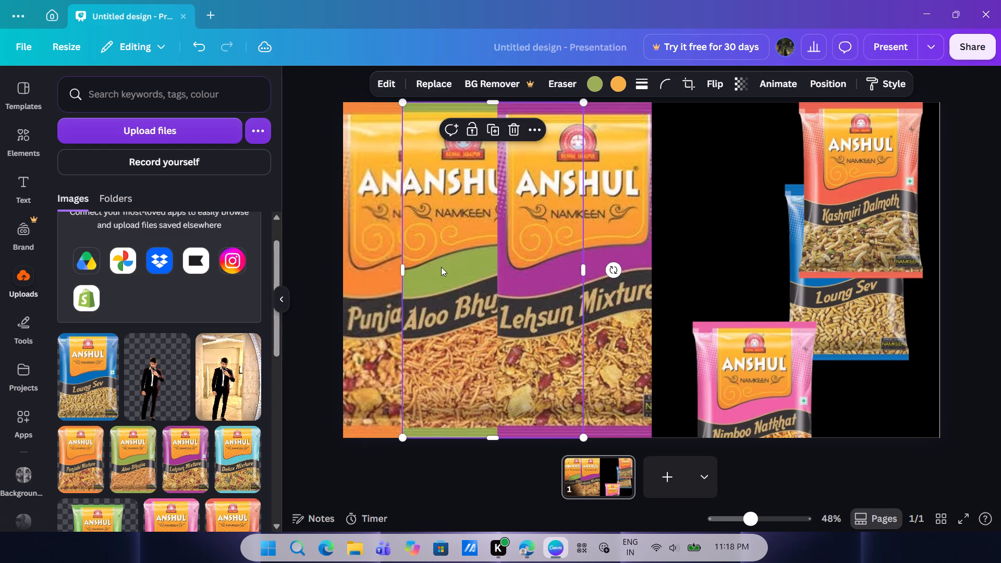
{"action": "left_click_drag", "start_coordinate": [441, 267], "coordinate": [383, 263]}
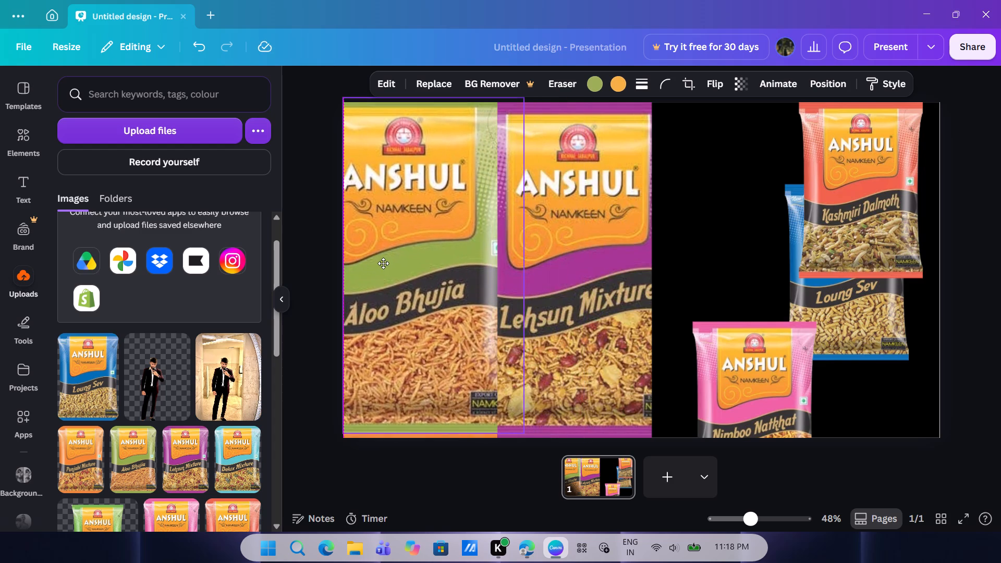
{"action": "left_click_drag", "start_coordinate": [383, 263], "coordinate": [383, 264]}
{"action": "left_click_drag", "start_coordinate": [520, 266], "coordinate": [471, 265]}
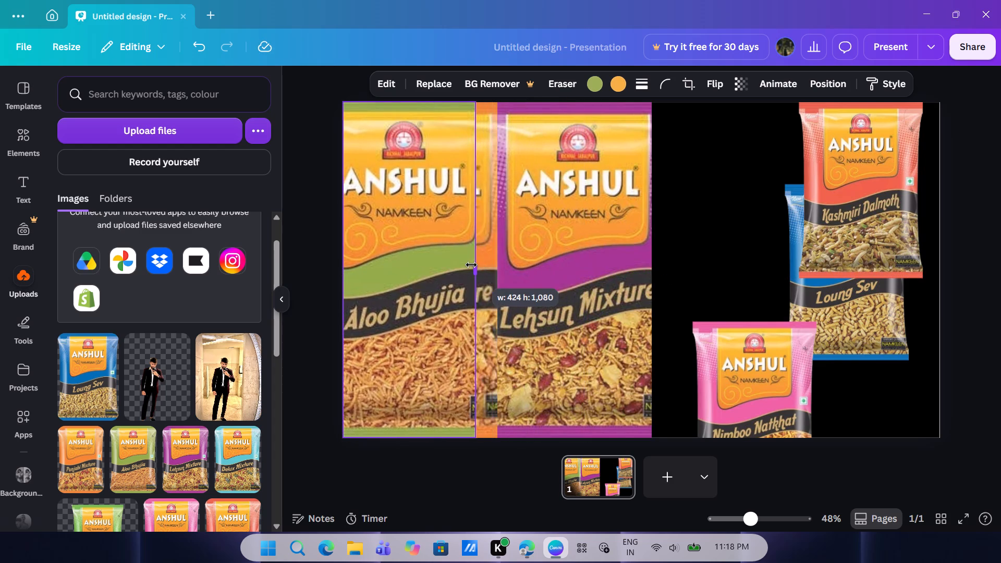
{"action": "left_click_drag", "start_coordinate": [471, 265], "coordinate": [495, 265]}
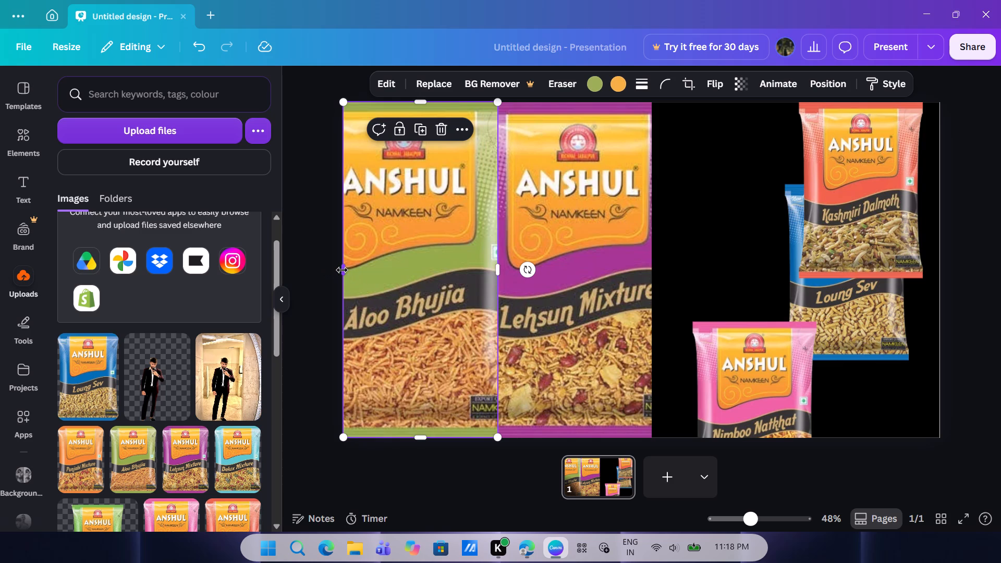
{"action": "left_click_drag", "start_coordinate": [342, 270], "coordinate": [322, 270]}
{"action": "left_click_drag", "start_coordinate": [390, 275], "coordinate": [415, 277]}
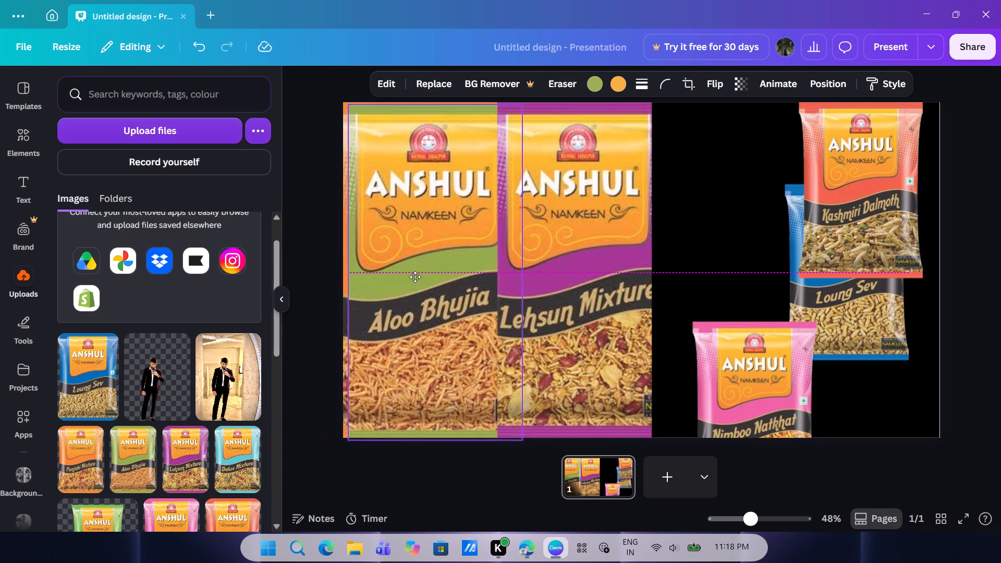
{"action": "left_click_drag", "start_coordinate": [415, 277], "coordinate": [409, 271]}
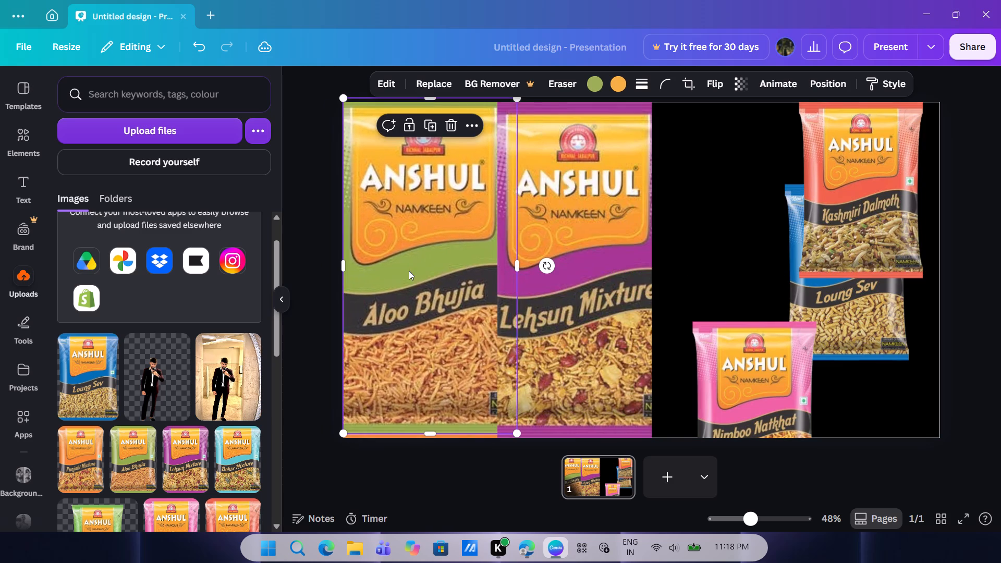
{"action": "left_click_drag", "start_coordinate": [516, 268], "coordinate": [493, 266]}
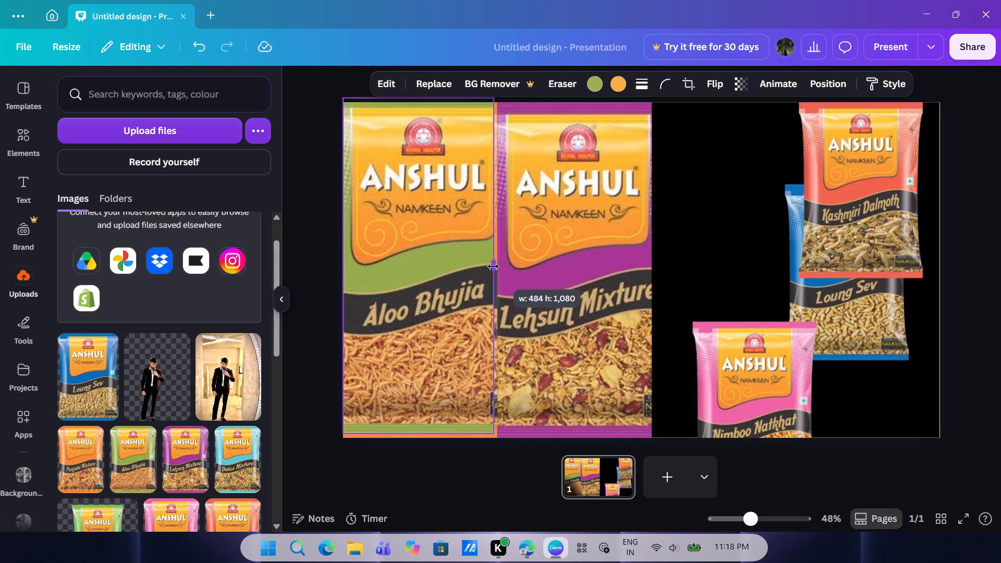
{"action": "left_click_drag", "start_coordinate": [493, 266], "coordinate": [496, 266]}
Move the cropped Aloo Bhujia pack into the third position, next to the Lehsun Mixture pack.
{"action": "left_click_drag", "start_coordinate": [406, 270], "coordinate": [719, 264]}
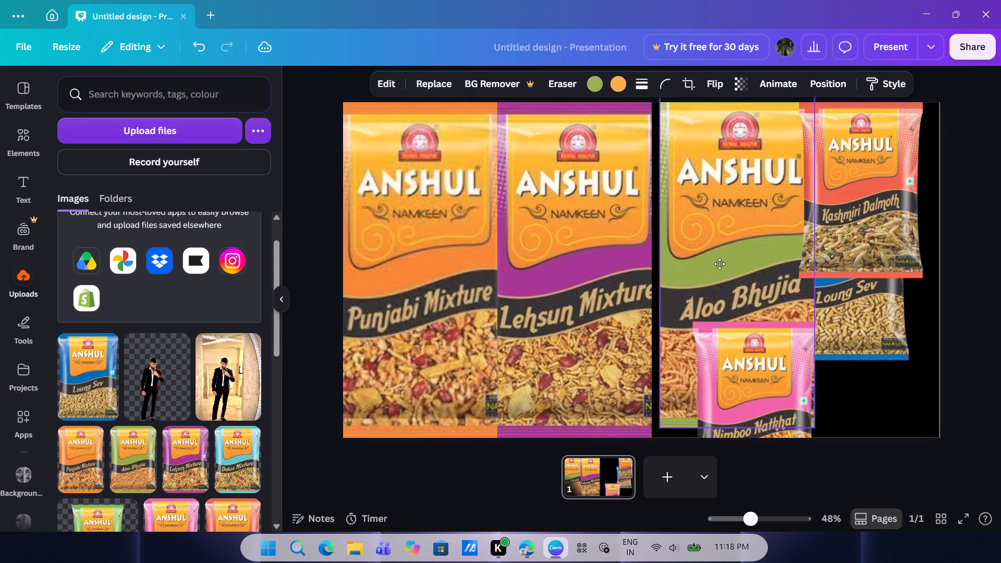
{"action": "left_click_drag", "start_coordinate": [719, 264], "coordinate": [714, 270]}
{"action": "left_click_drag", "start_coordinate": [758, 359], "coordinate": [707, 359]}
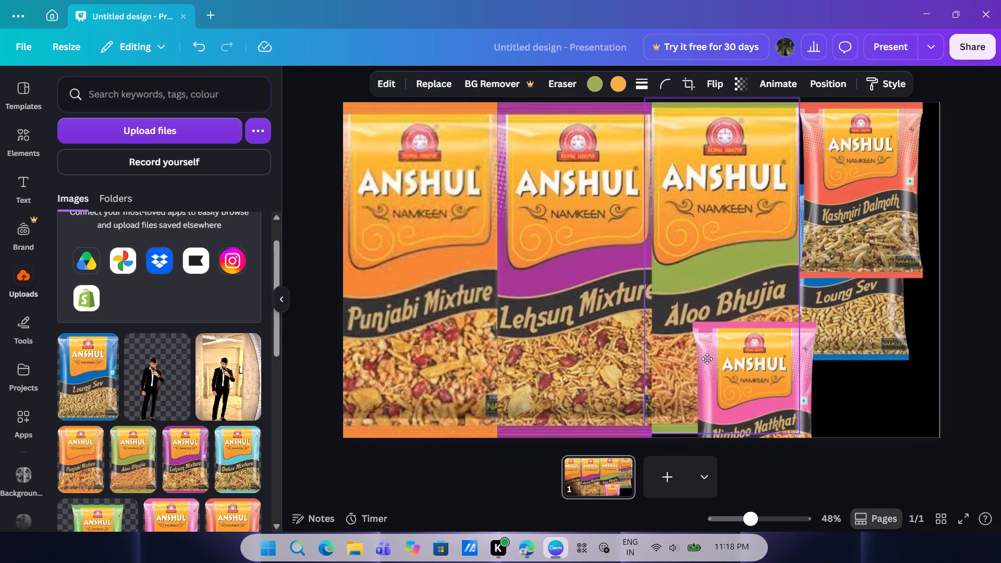
{"action": "left_click_drag", "start_coordinate": [707, 359], "coordinate": [764, 363]}
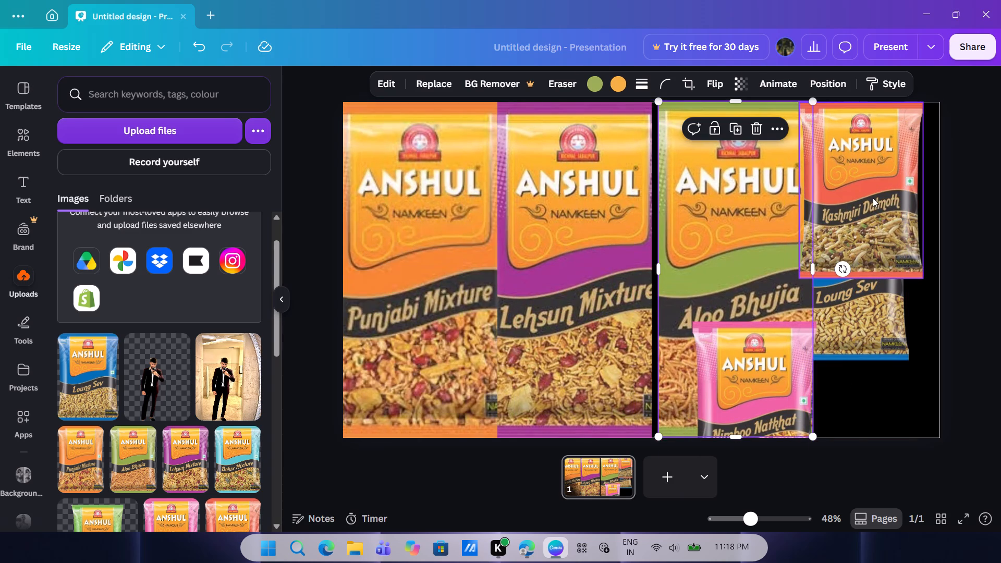
Delete the Kashmiri Dalmoth and Nimboo Natkhat packs from the page.
{"action": "left_click", "coordinate": [873, 198]}
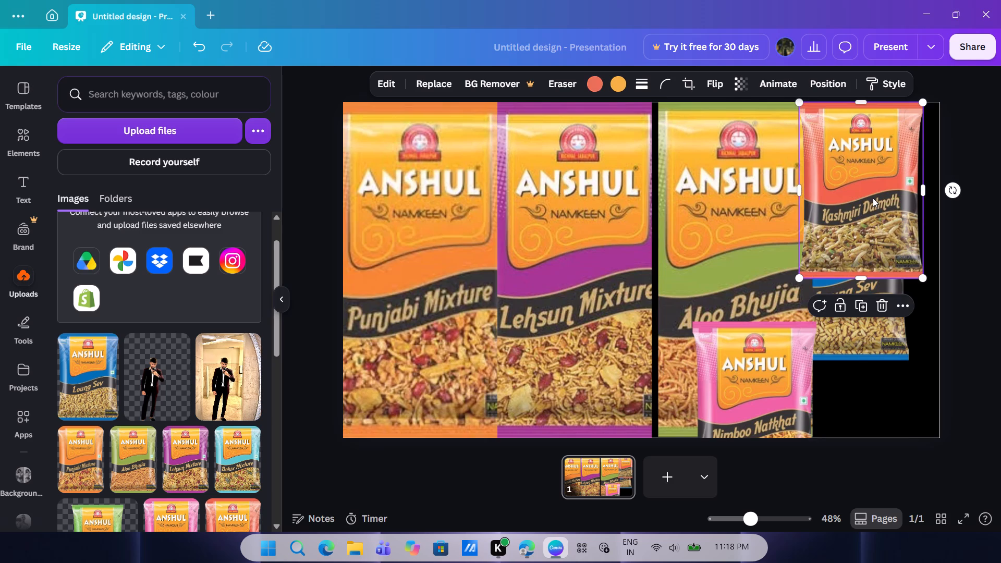
{"action": "key", "text": "BackSpace"}
{"action": "left_click", "coordinate": [733, 383]}
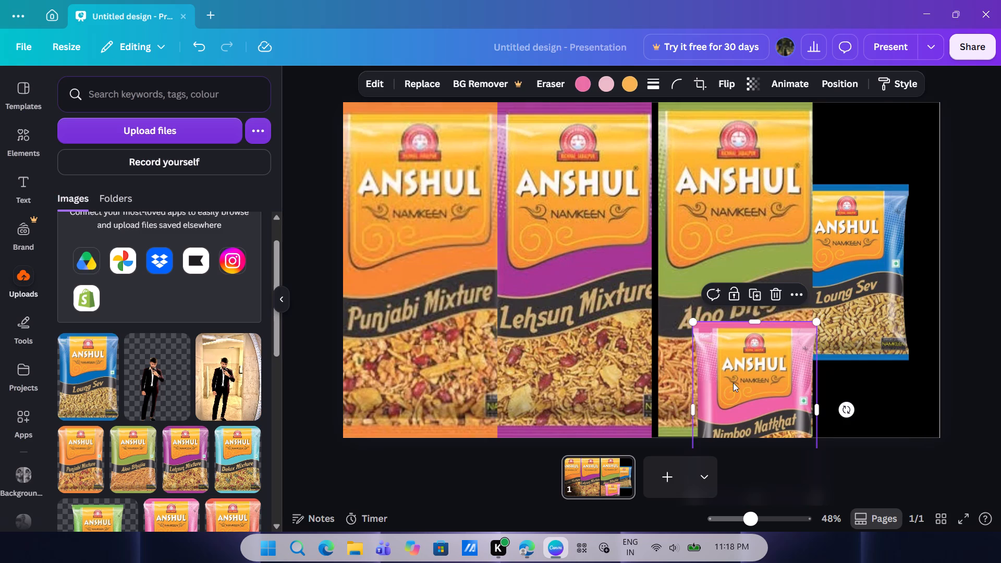
{"action": "key", "text": "BackSpace"}
Move the Loung Sev pack clear of the Aloo Bhujia pack, and set Aloo Bhujia edge to edge beside the Lehsun Mixture pack.
{"action": "left_click_drag", "start_coordinate": [873, 327], "coordinate": [902, 273]}
{"action": "left_click_drag", "start_coordinate": [785, 302], "coordinate": [773, 303]}
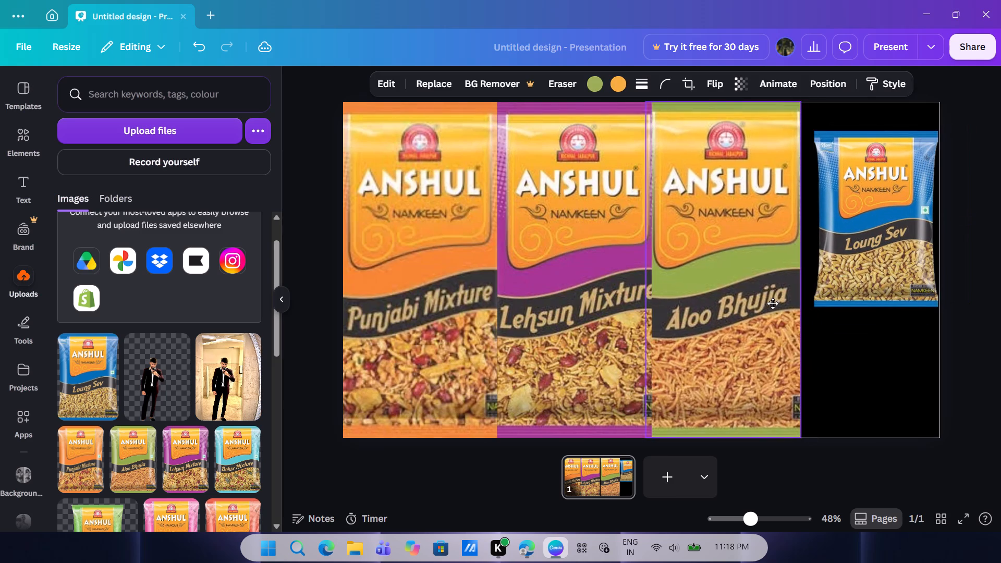
{"action": "left_click_drag", "start_coordinate": [773, 303], "coordinate": [781, 303]}
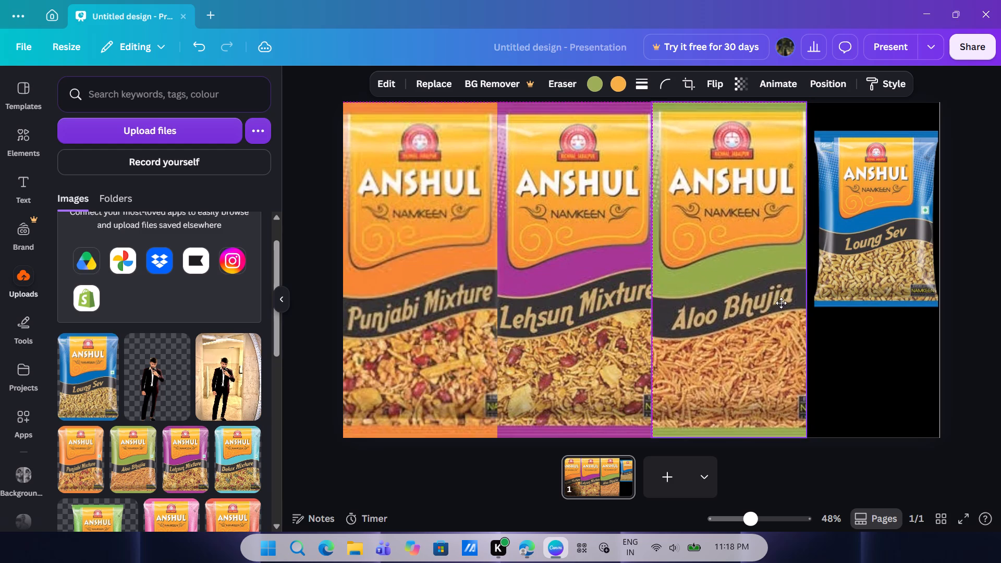
{"action": "left_click_drag", "start_coordinate": [781, 303], "coordinate": [776, 300]}
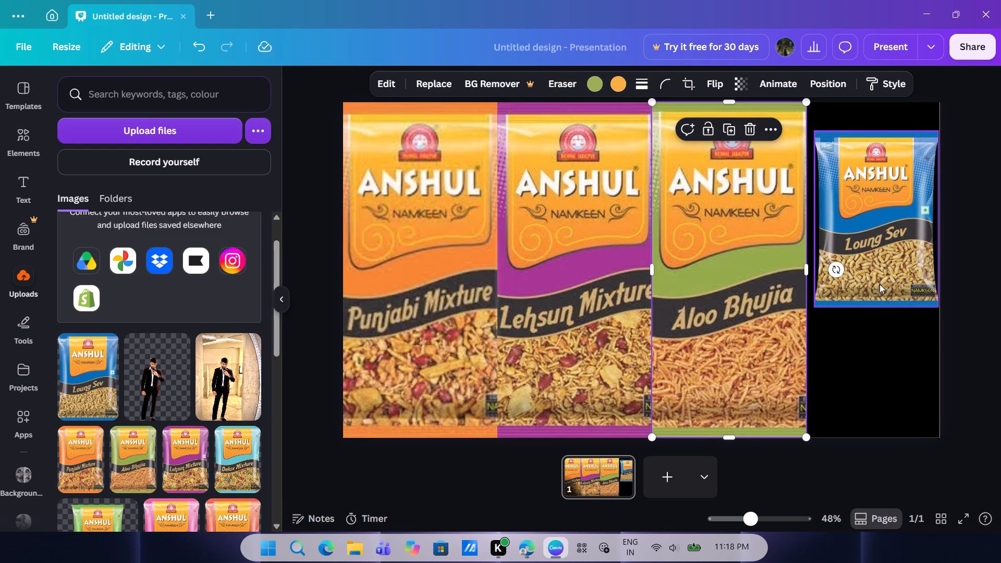
Move the small Loung Sev pack over the Punjabi Mixture pack and bring it in front in the layer order.
{"action": "left_click_drag", "start_coordinate": [875, 259], "coordinate": [870, 234]}
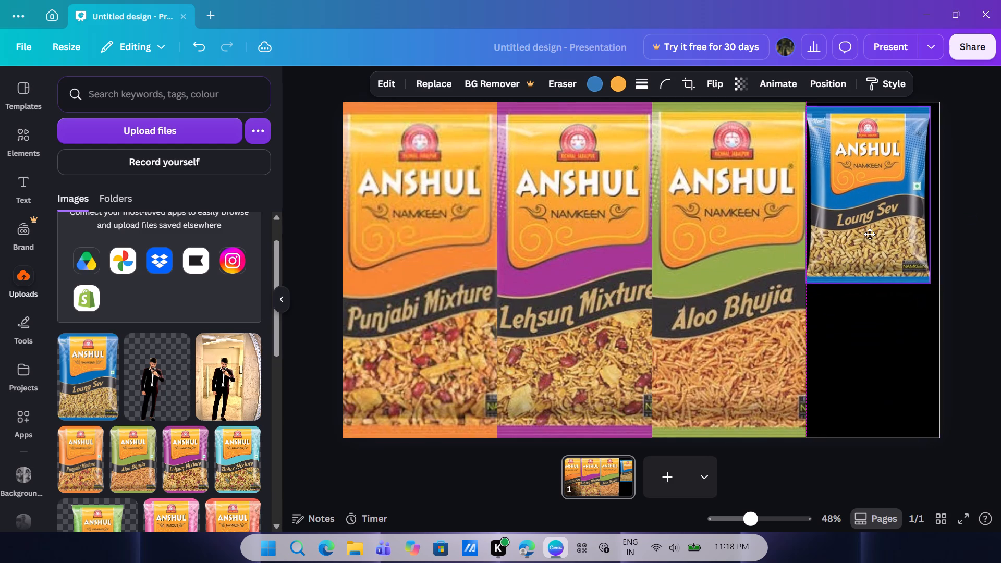
{"action": "left_click_drag", "start_coordinate": [870, 234], "coordinate": [724, 248]}
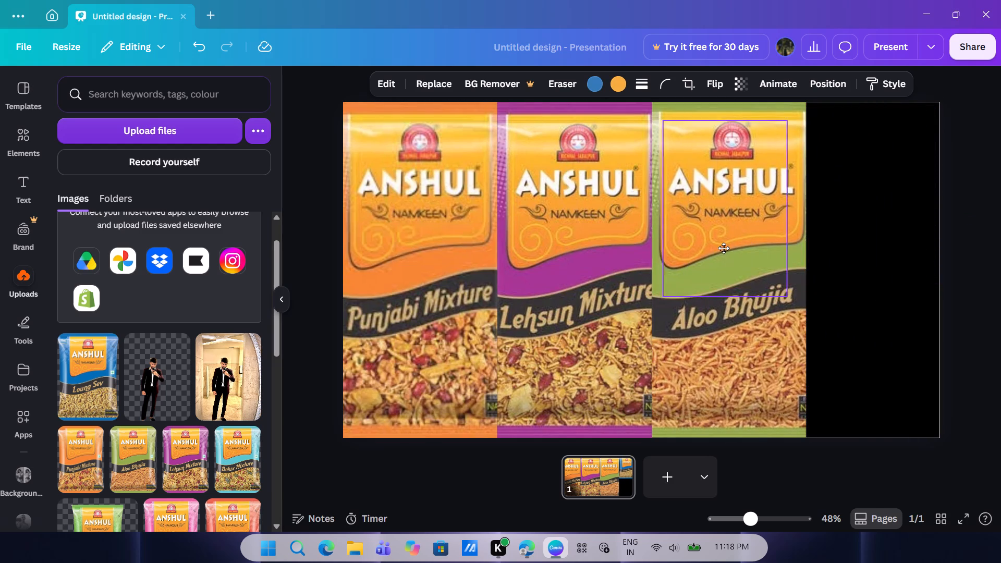
{"action": "left_click_drag", "start_coordinate": [724, 248], "coordinate": [446, 290]}
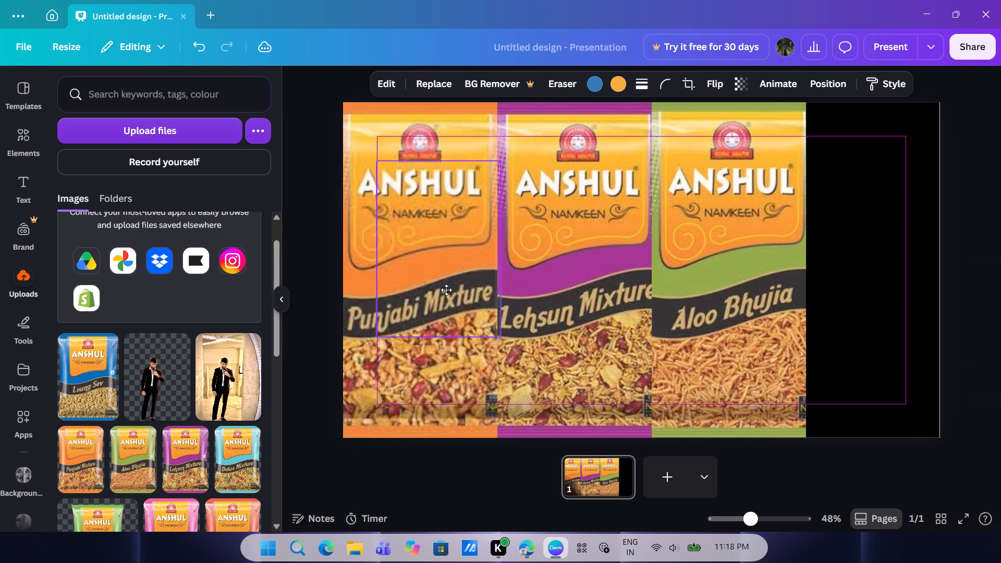
{"action": "left_click_drag", "start_coordinate": [446, 290], "coordinate": [453, 300]}
{"action": "left_click_drag", "start_coordinate": [443, 288], "coordinate": [372, 264]}
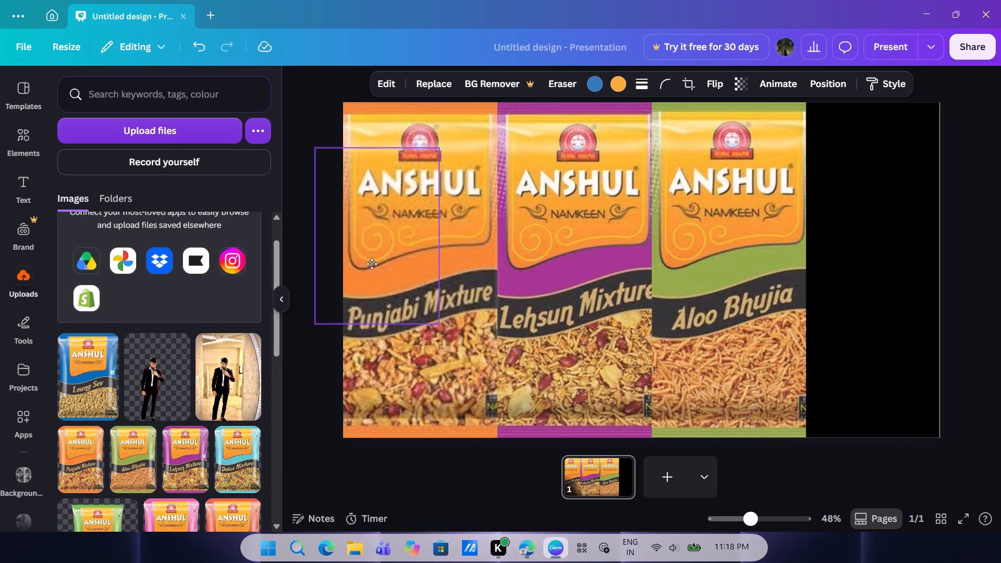
{"action": "left_click_drag", "start_coordinate": [372, 264], "coordinate": [313, 261]}
{"action": "left_click_drag", "start_coordinate": [336, 257], "coordinate": [390, 258]}
{"action": "right_click", "coordinate": [390, 258]}
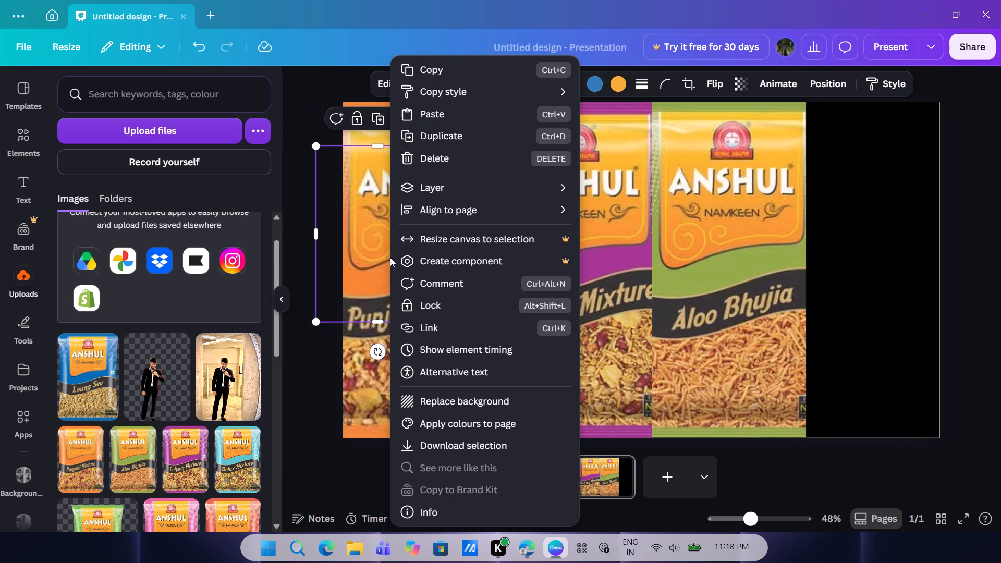
{"action": "left_click_drag", "start_coordinate": [451, 176], "coordinate": [445, 183]}
{"action": "left_click", "coordinate": [445, 183]}
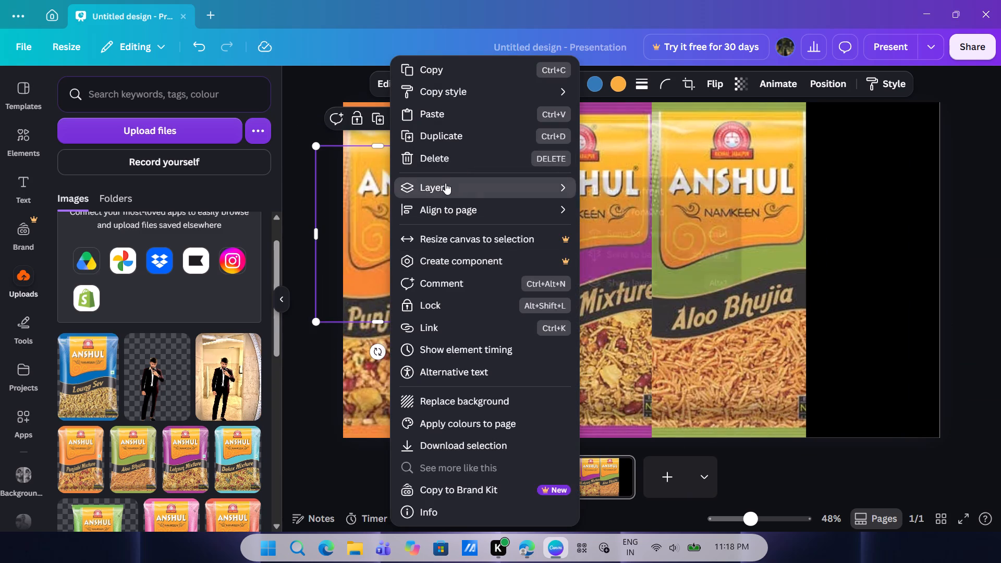
{"action": "left_click", "coordinate": [630, 193]}
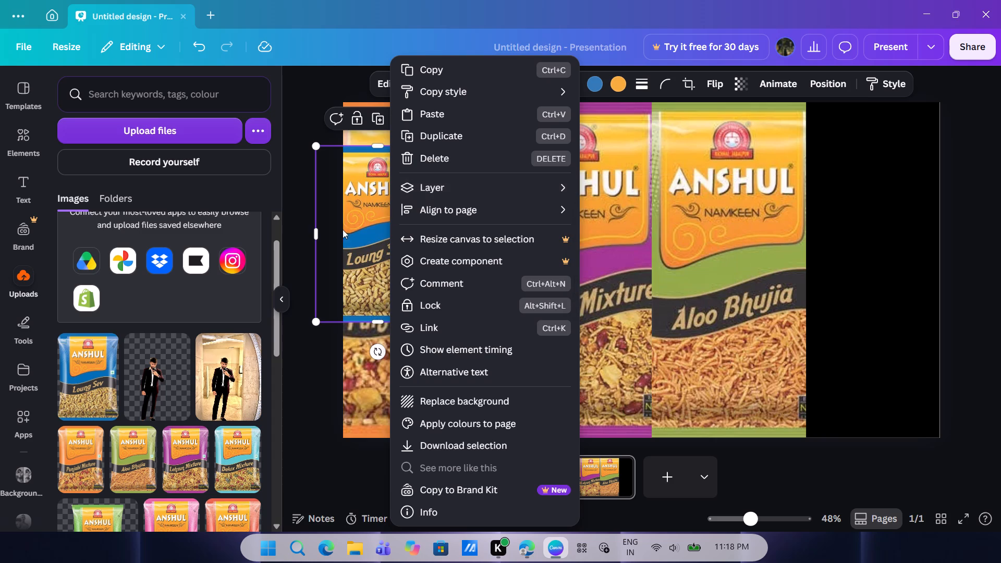
Crop the Loung Sev pack on both sides and align it with the top outer corner of the Punjabi Mixture pack.
{"action": "left_click", "coordinate": [303, 234]}
{"action": "left_click_drag", "start_coordinate": [315, 234], "coordinate": [352, 236]}
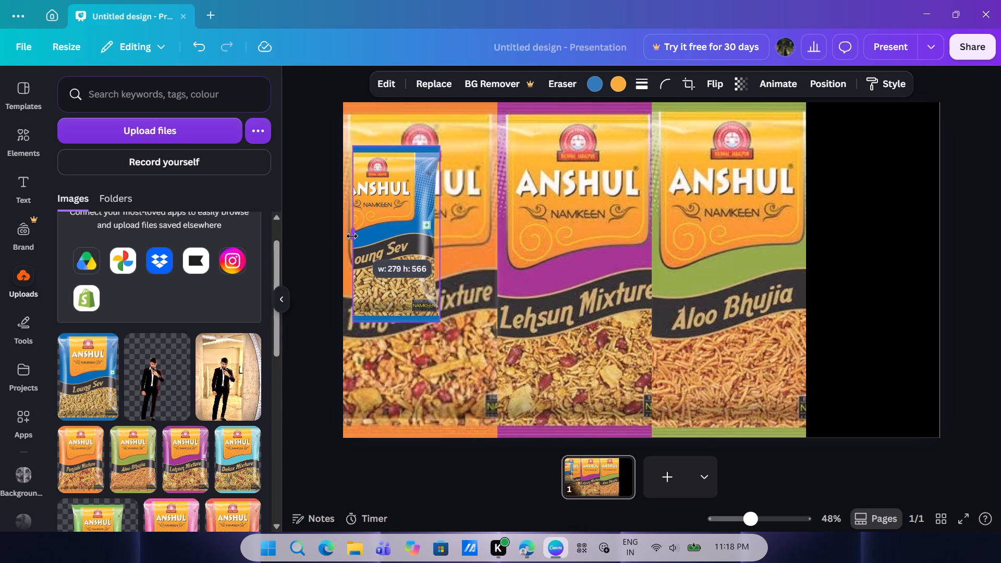
{"action": "left_click_drag", "start_coordinate": [352, 236], "coordinate": [340, 236]}
{"action": "left_click_drag", "start_coordinate": [367, 236], "coordinate": [383, 197]}
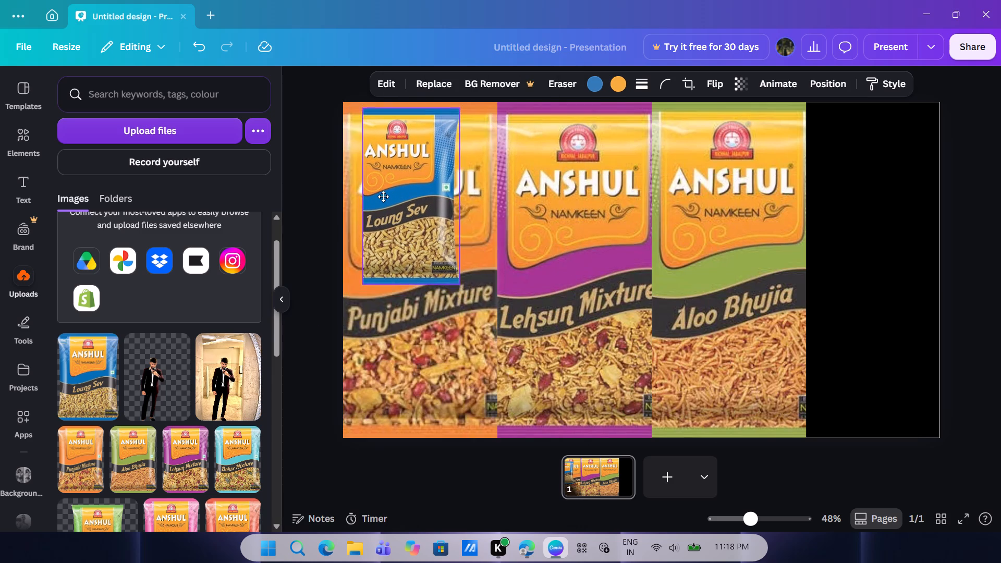
{"action": "left_click_drag", "start_coordinate": [383, 197], "coordinate": [363, 193]}
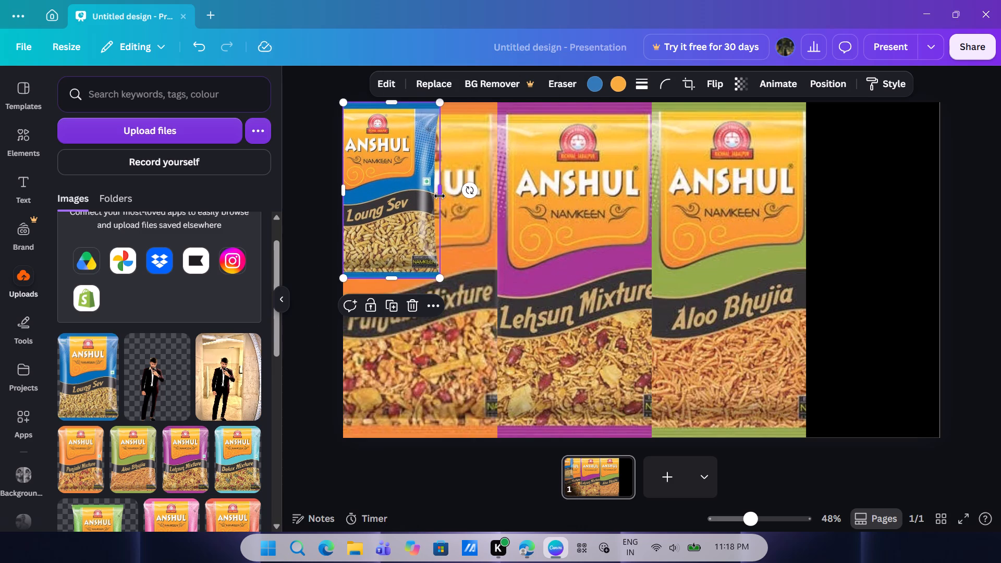
{"action": "left_click_drag", "start_coordinate": [440, 196], "coordinate": [424, 198]}
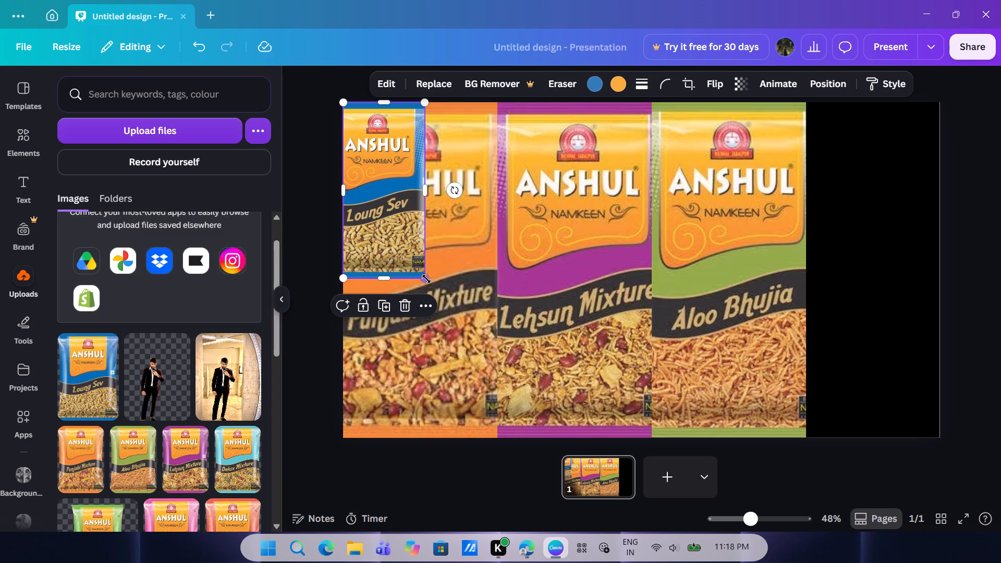
Enlarge the Loung Sev pack to full page height and trim its side to match the Punjabi Mixture pack's width.
{"action": "left_click_drag", "start_coordinate": [426, 279], "coordinate": [484, 418]}
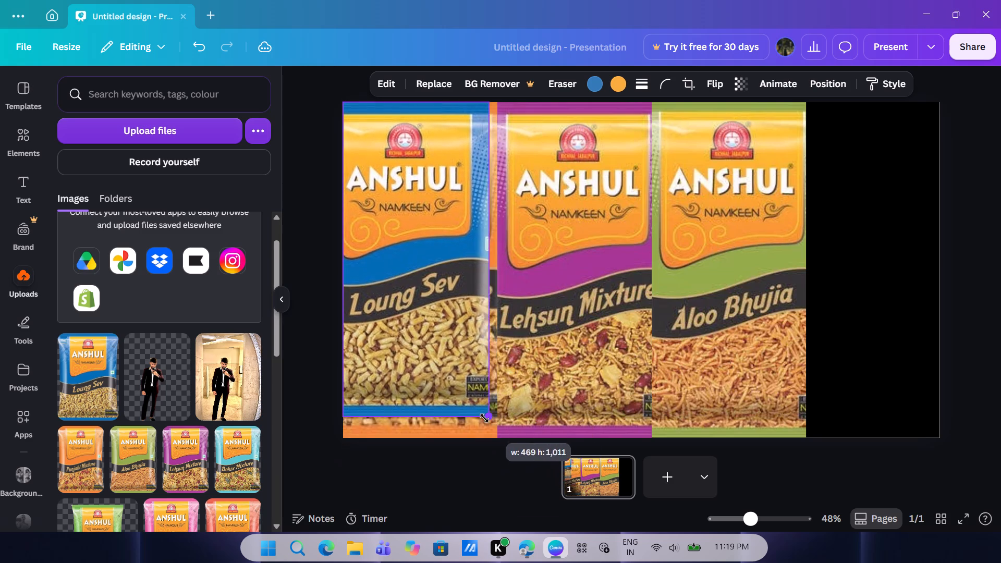
{"action": "left_click_drag", "start_coordinate": [484, 418], "coordinate": [480, 423]}
{"action": "left_click_drag", "start_coordinate": [392, 302], "coordinate": [395, 296]}
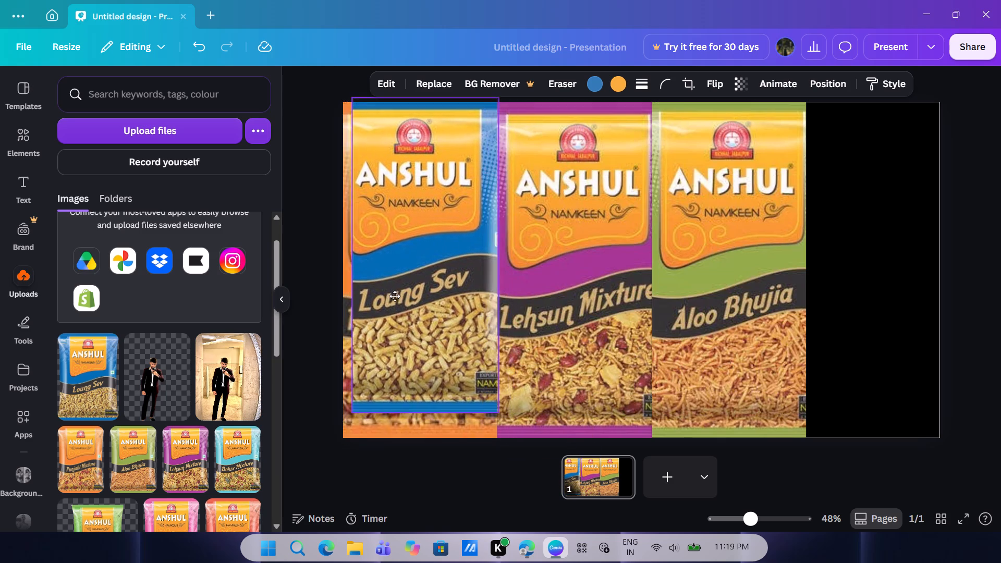
{"action": "left_click_drag", "start_coordinate": [395, 296], "coordinate": [387, 296]}
{"action": "left_click", "coordinate": [414, 310]}
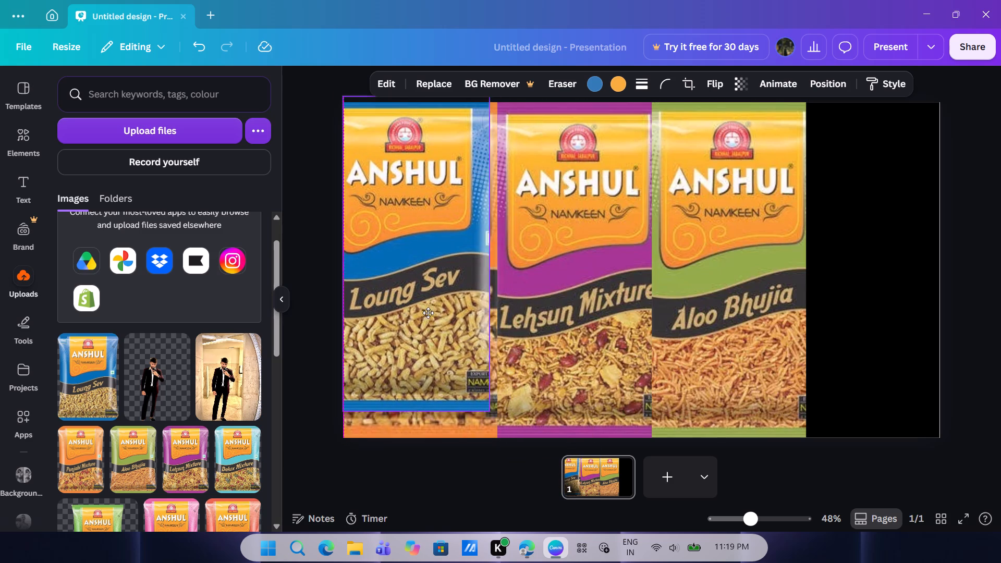
{"action": "left_click_drag", "start_coordinate": [487, 413], "coordinate": [502, 437]}
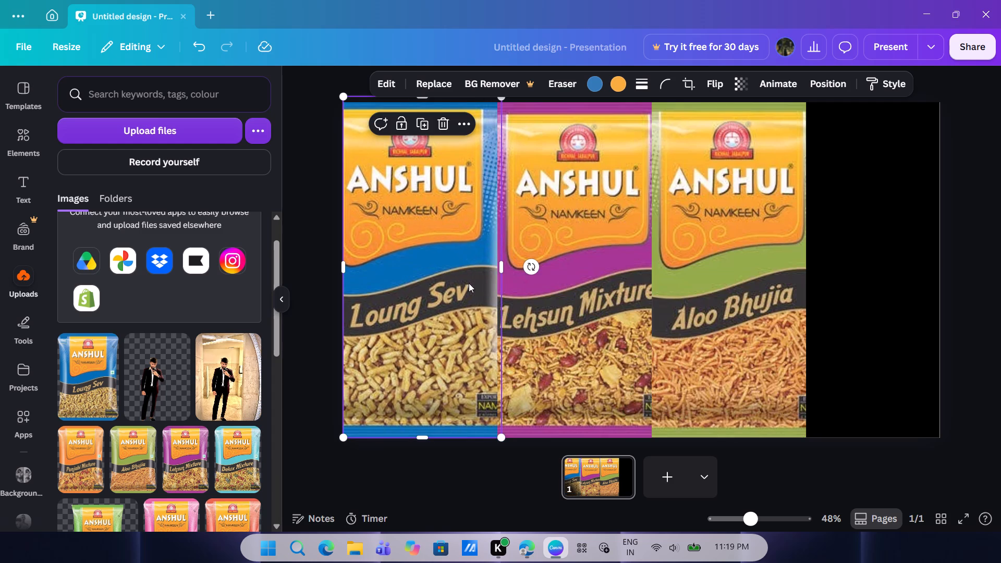
{"action": "left_click_drag", "start_coordinate": [502, 268], "coordinate": [496, 269]}
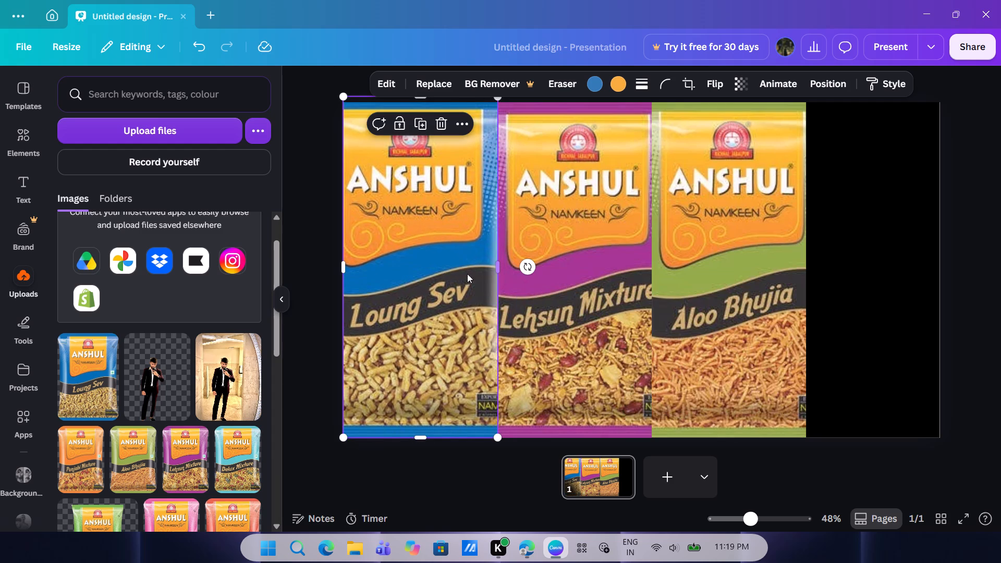
Move the Loung Sev pack into the fourth position, edge to edge with Aloo Bhujia, and crop its overhang at the page edge.
{"action": "left_click_drag", "start_coordinate": [455, 279], "coordinate": [916, 276]}
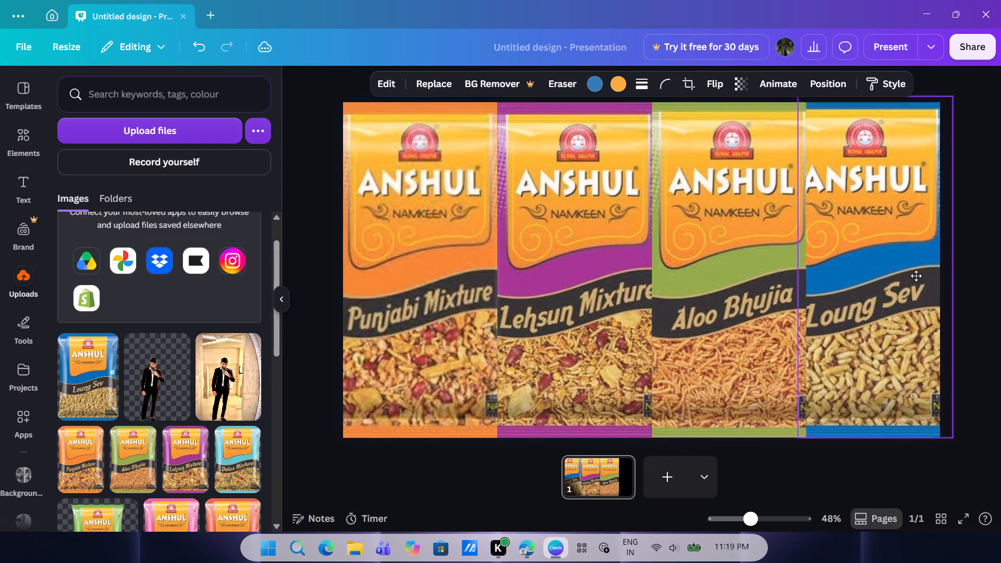
{"action": "left_click_drag", "start_coordinate": [916, 276], "coordinate": [918, 283]}
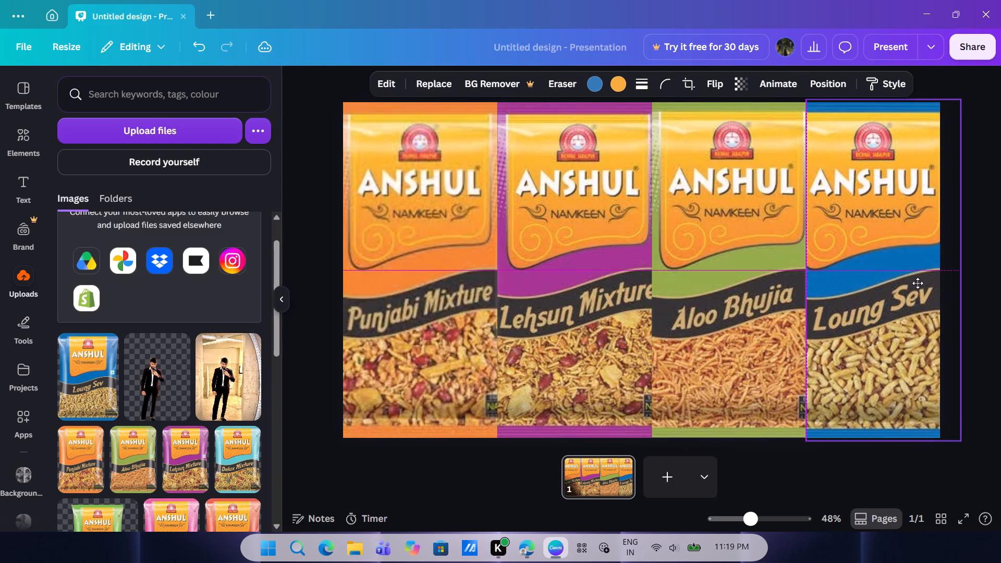
{"action": "left_click_drag", "start_coordinate": [918, 283], "coordinate": [918, 281]}
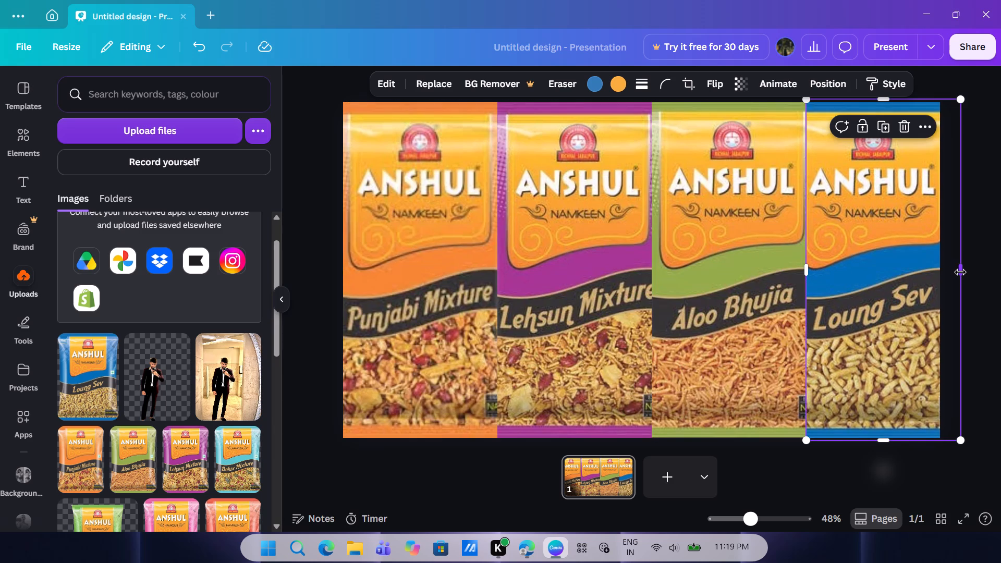
{"action": "left_click_drag", "start_coordinate": [960, 270], "coordinate": [942, 273]}
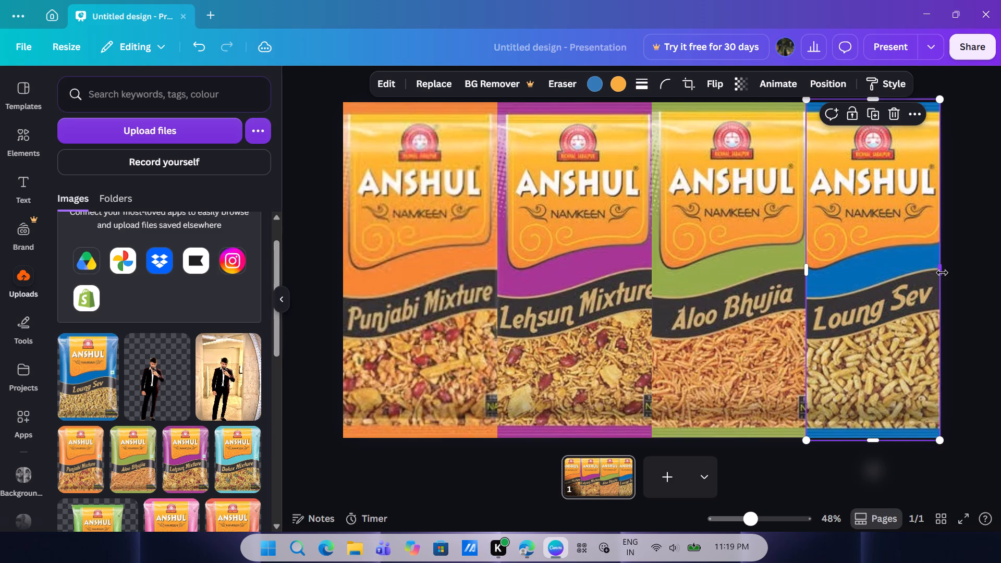
{"action": "left_click", "coordinate": [1000, 261]}
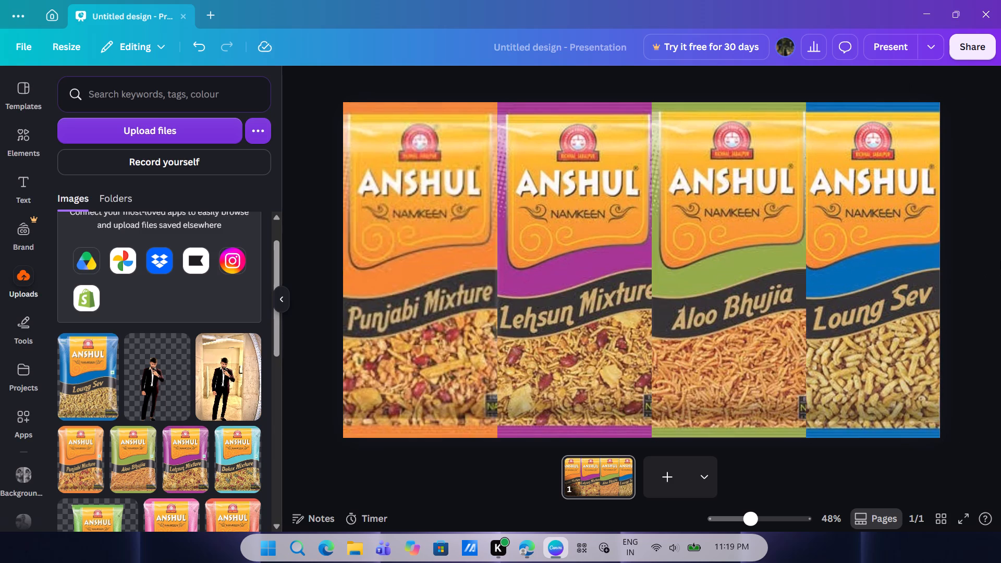
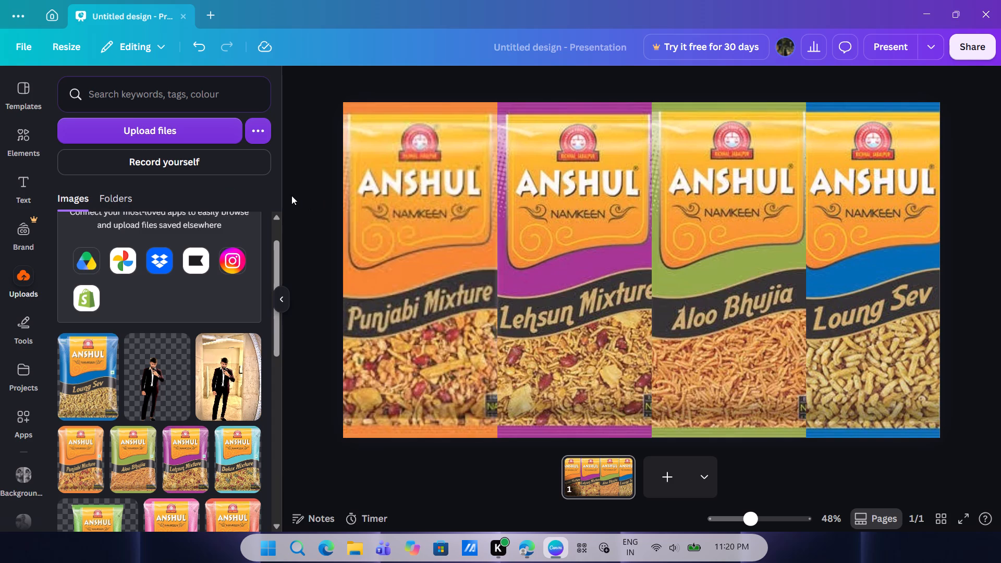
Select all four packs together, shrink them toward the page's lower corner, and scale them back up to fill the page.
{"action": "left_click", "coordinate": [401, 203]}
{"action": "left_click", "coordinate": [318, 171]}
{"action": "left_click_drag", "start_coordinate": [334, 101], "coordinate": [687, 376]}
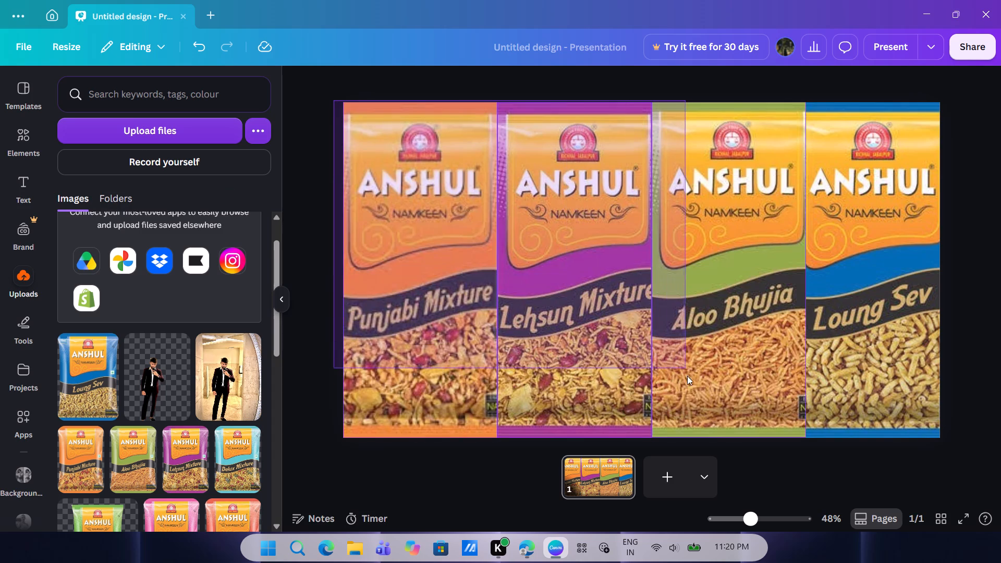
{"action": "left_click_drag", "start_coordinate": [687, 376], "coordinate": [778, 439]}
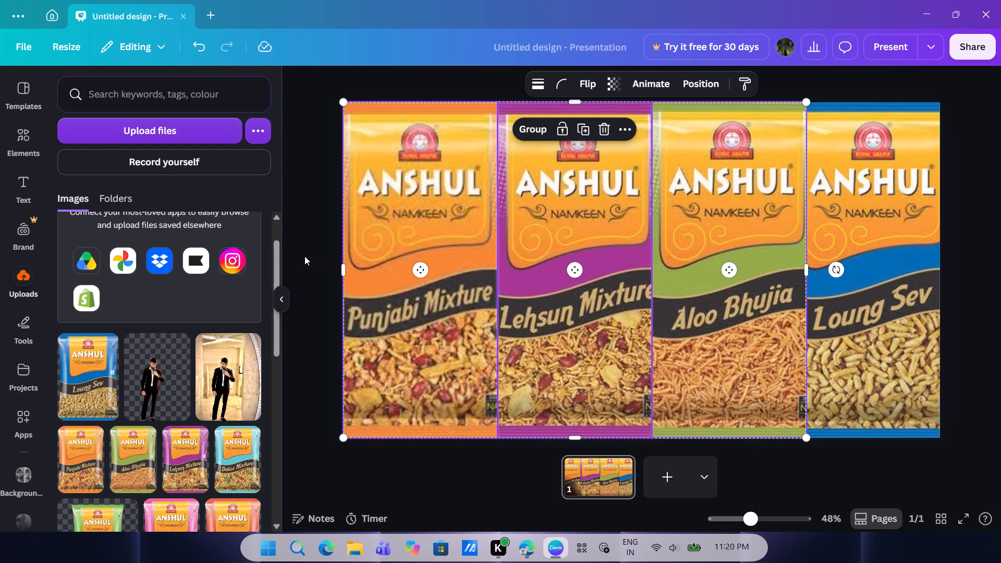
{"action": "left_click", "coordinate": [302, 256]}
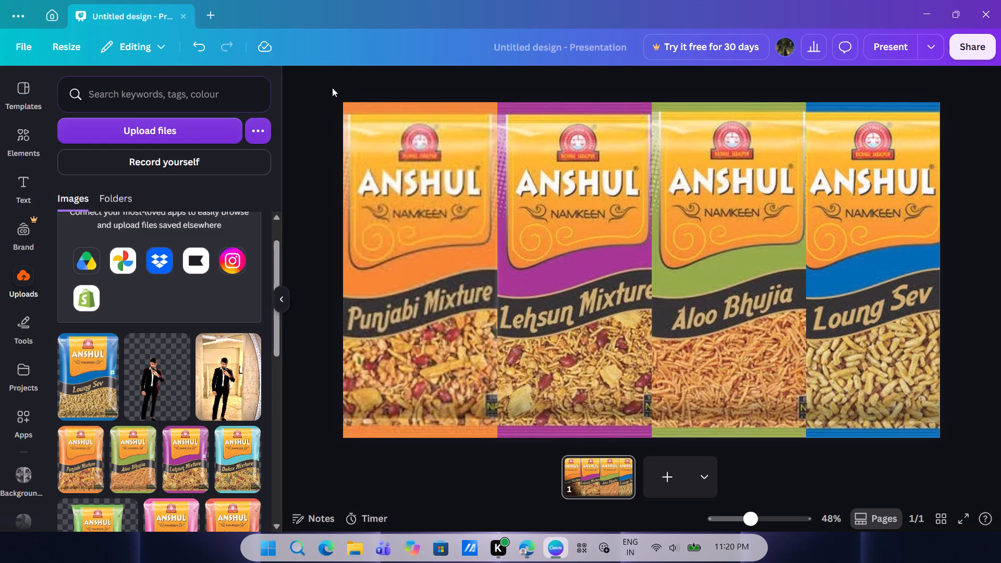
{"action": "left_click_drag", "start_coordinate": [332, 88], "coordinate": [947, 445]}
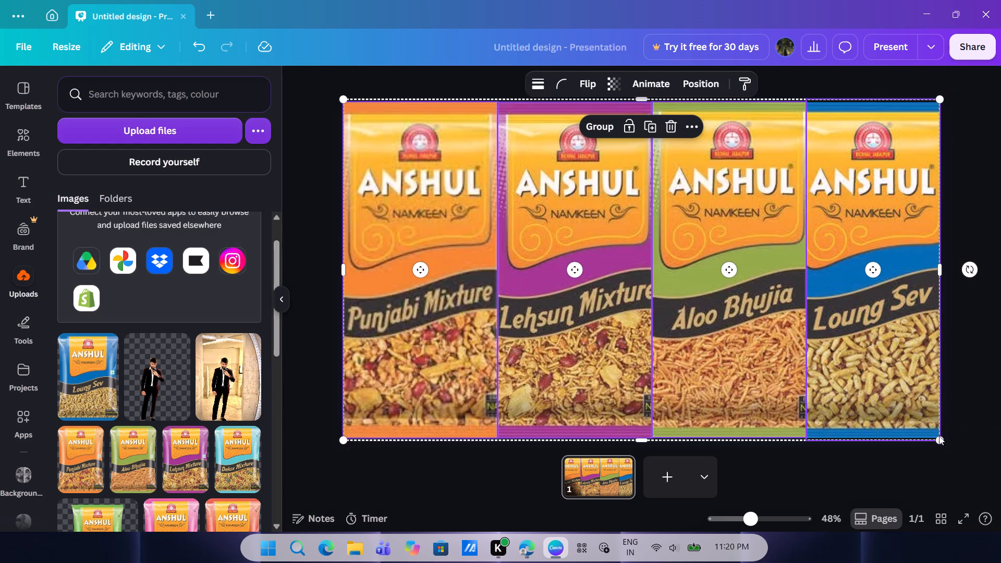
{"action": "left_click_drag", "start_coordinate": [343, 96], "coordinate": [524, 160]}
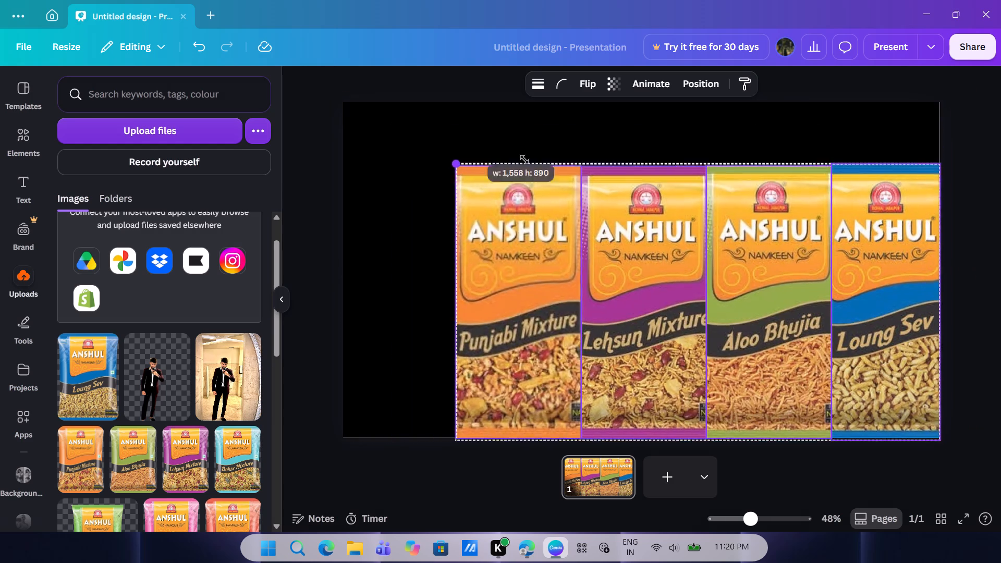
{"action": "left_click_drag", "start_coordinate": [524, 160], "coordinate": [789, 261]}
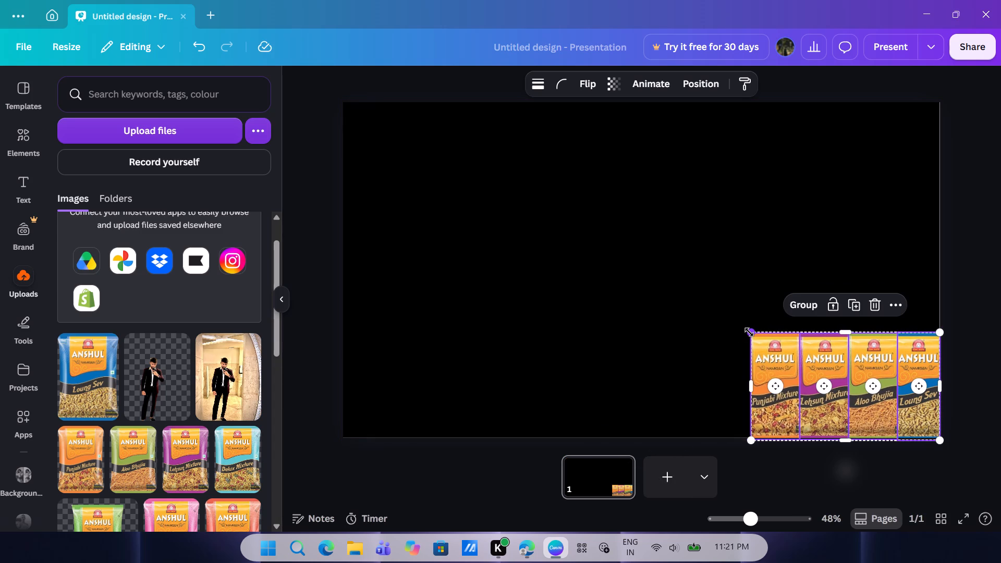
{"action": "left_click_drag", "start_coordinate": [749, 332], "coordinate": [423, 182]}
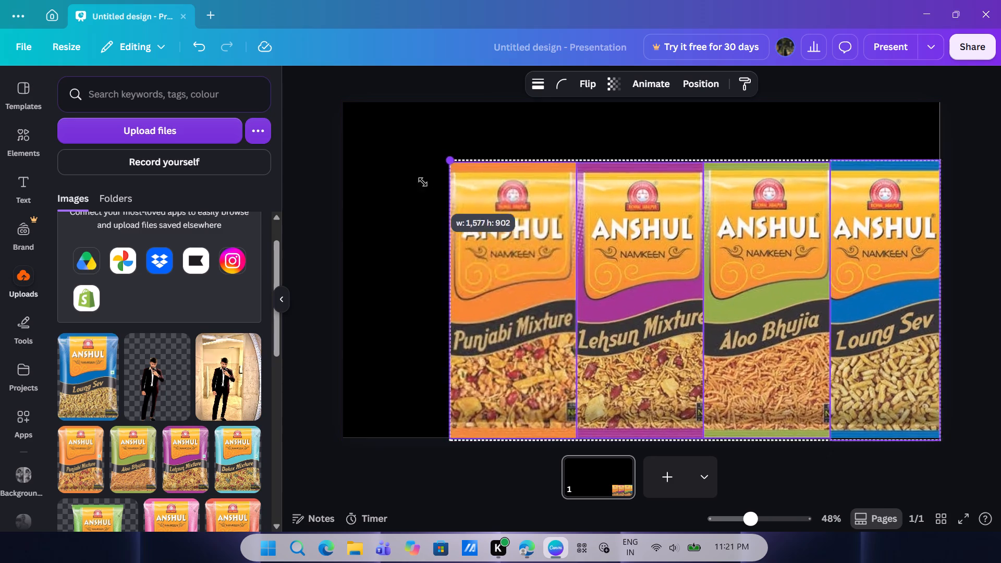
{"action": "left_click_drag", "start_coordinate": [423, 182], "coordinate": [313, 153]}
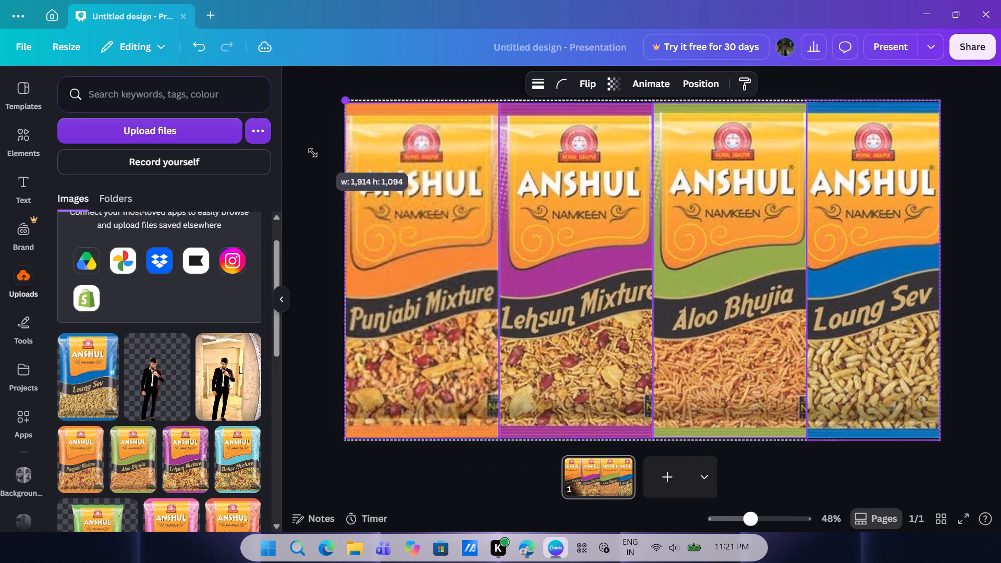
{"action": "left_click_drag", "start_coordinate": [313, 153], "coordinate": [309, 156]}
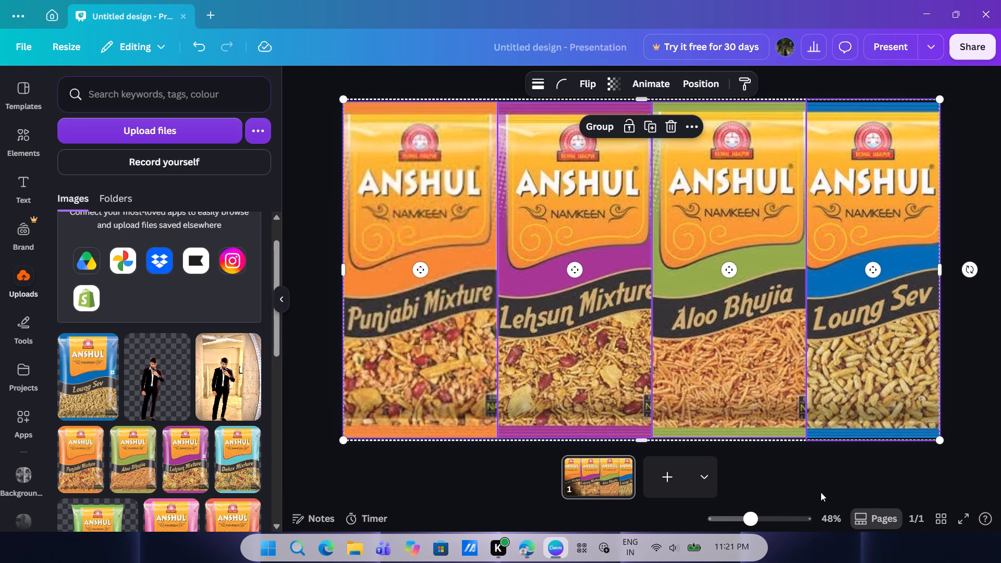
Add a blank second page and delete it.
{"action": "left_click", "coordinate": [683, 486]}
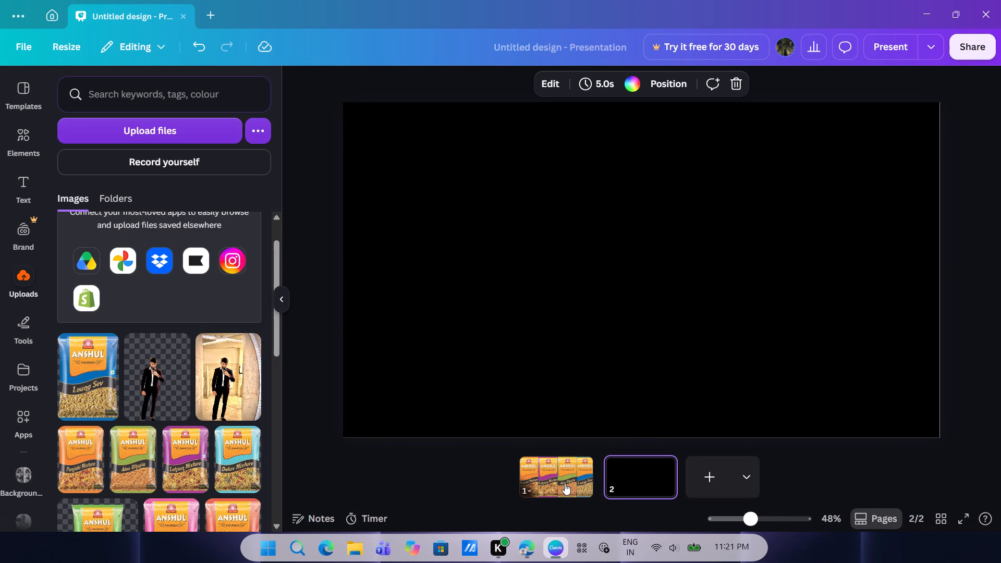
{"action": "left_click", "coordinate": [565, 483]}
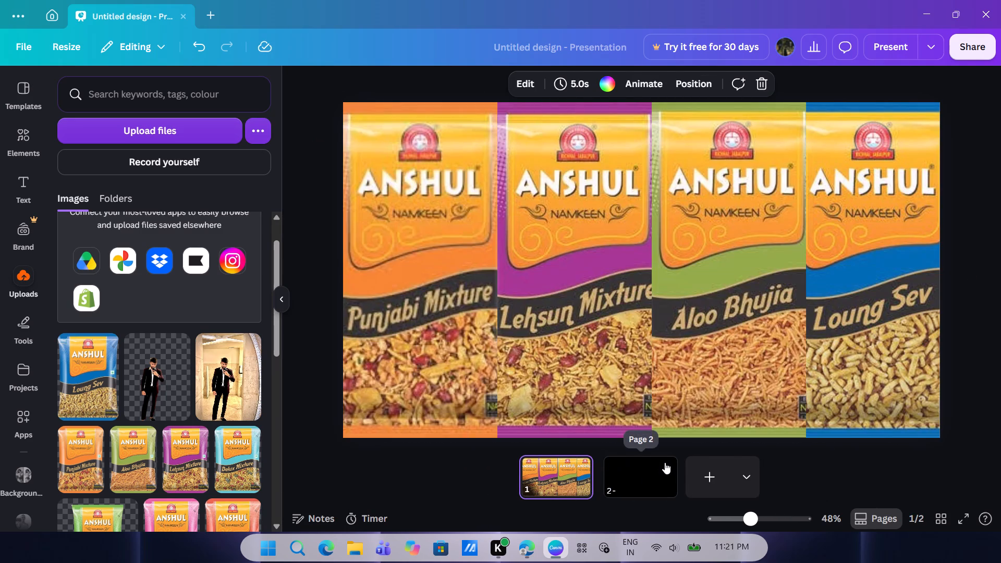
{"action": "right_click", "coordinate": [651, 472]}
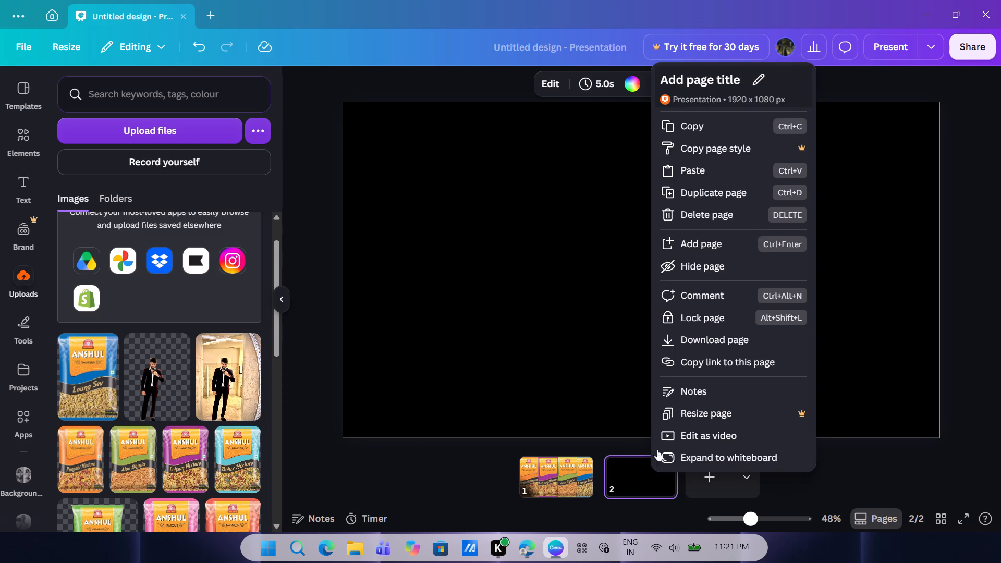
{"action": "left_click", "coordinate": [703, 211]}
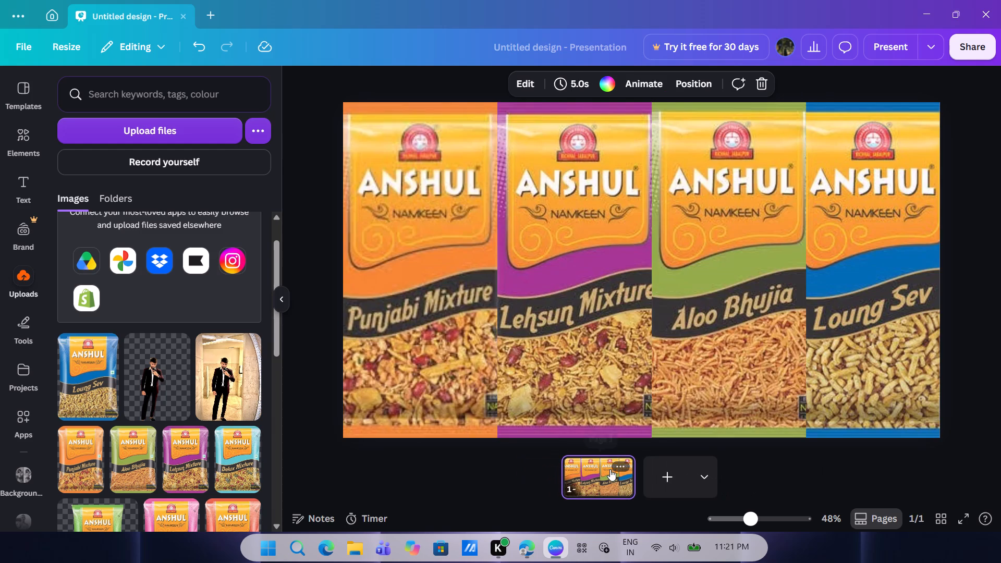
Duplicate the page with the four packs and open the copy as page 2.
{"action": "right_click", "coordinate": [610, 469]}
{"action": "left_click", "coordinate": [673, 212]}
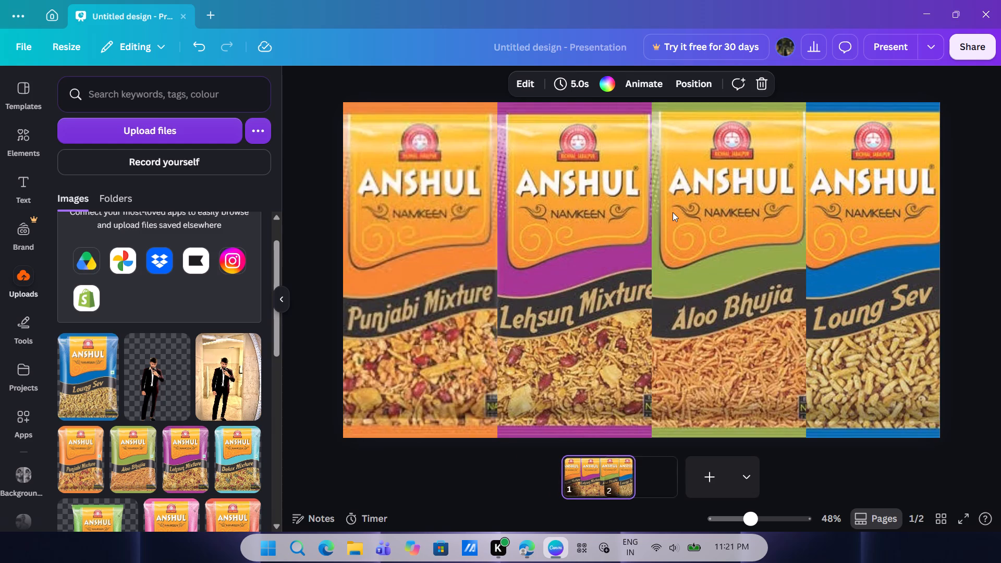
{"action": "left_click", "coordinate": [635, 480]}
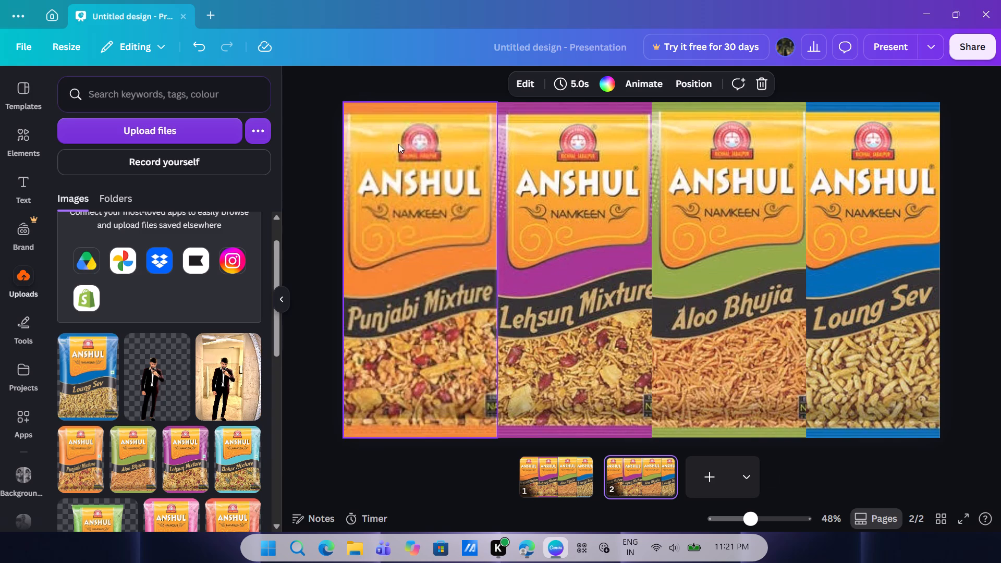
Scale all four packs on page 2 down together to about a third of the page width, in the lower-right corner.
{"action": "double_click", "coordinate": [348, 103]}
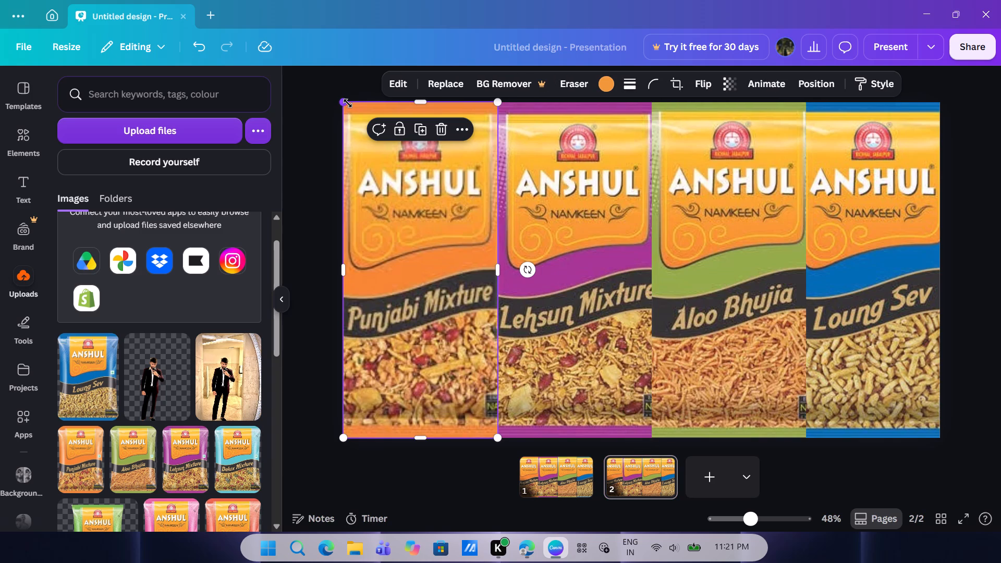
{"action": "double_click", "coordinate": [310, 114]}
{"action": "left_click_drag", "start_coordinate": [320, 82], "coordinate": [1000, 442]}
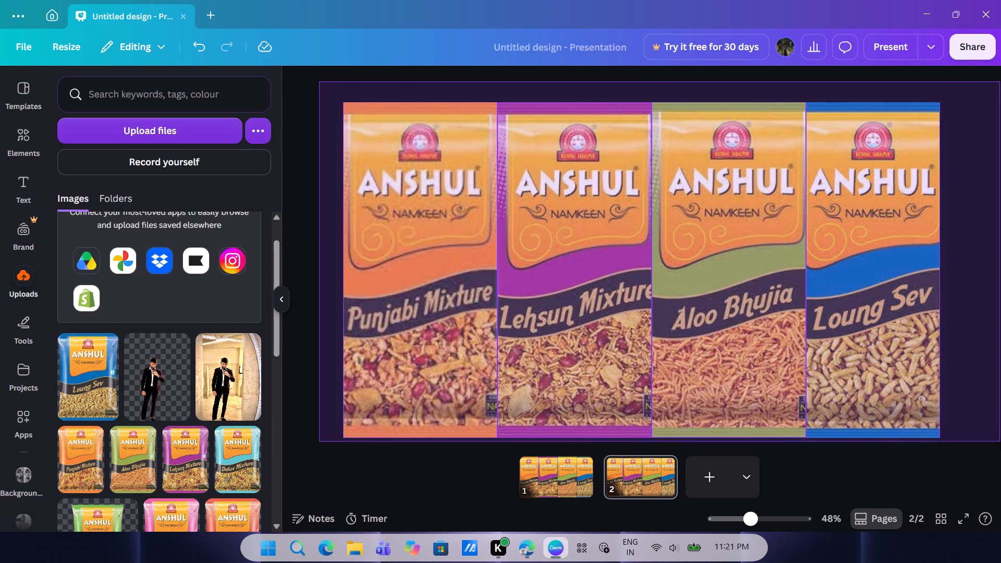
{"action": "left_click_drag", "start_coordinate": [1000, 442], "coordinate": [999, 442]}
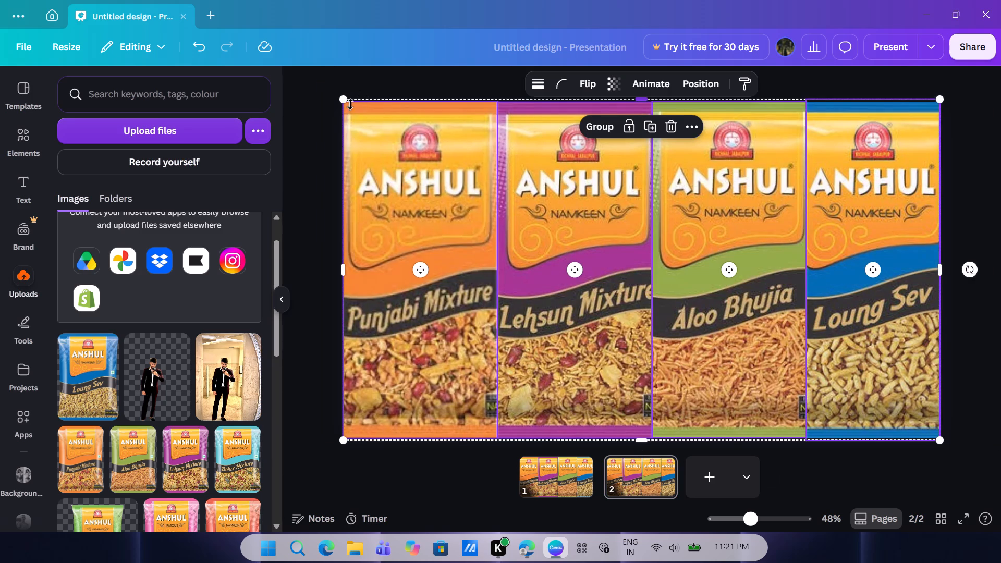
{"action": "left_click_drag", "start_coordinate": [346, 102], "coordinate": [761, 288]}
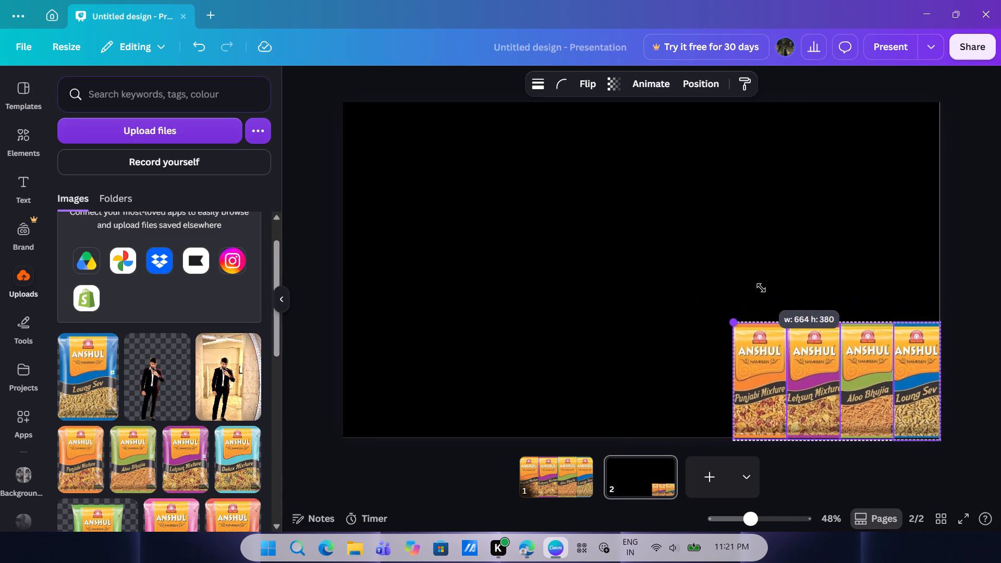
{"action": "left_click_drag", "start_coordinate": [761, 288], "coordinate": [766, 287]}
{"action": "left_click", "coordinate": [300, 177]}
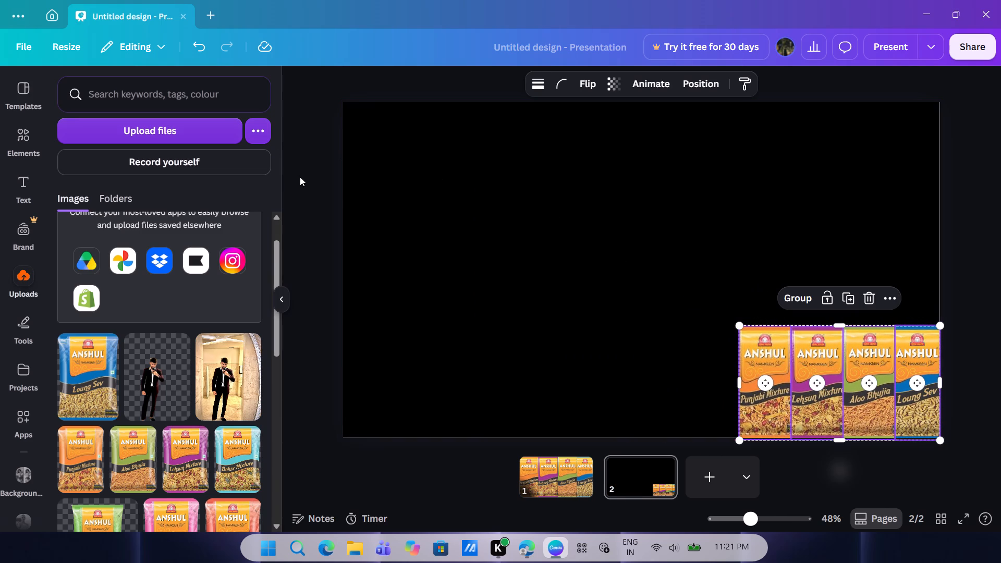
{"action": "left_click", "coordinate": [401, 210]}
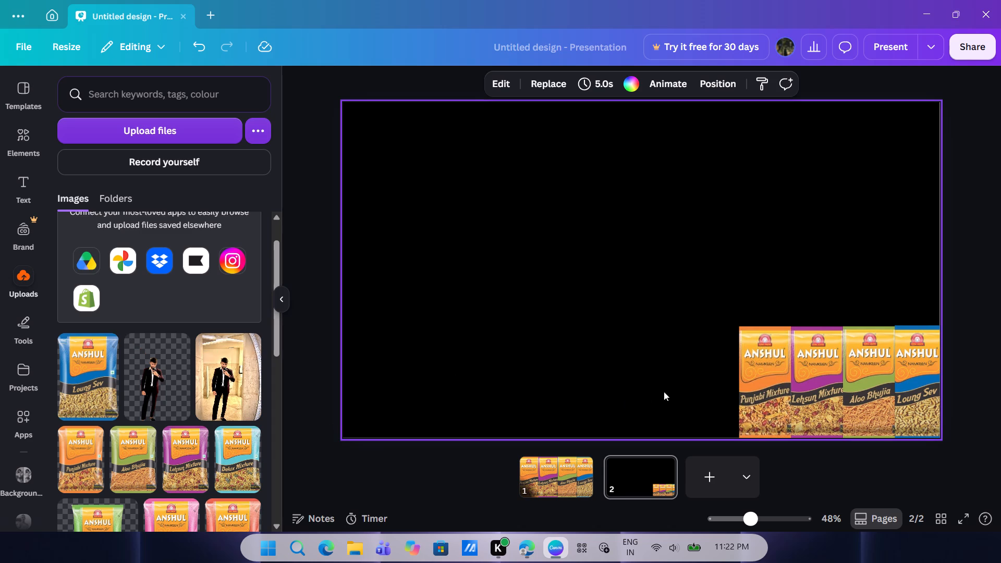
Enlarge the Punjabi Mixture pack on page 2 to full page height and move it just left of the page's centre.
{"action": "left_click", "coordinate": [746, 368]}
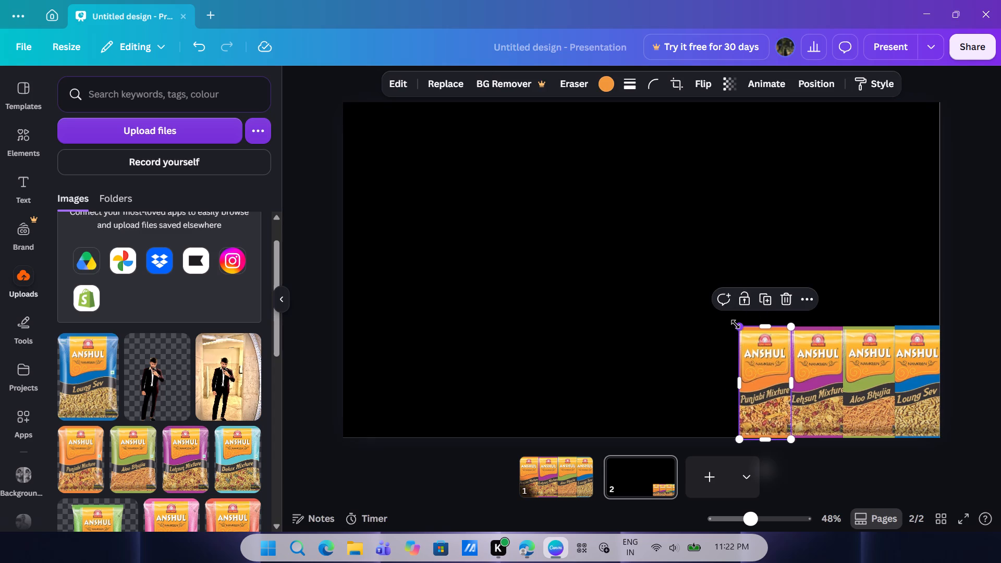
{"action": "left_click_drag", "start_coordinate": [736, 324], "coordinate": [510, 175]}
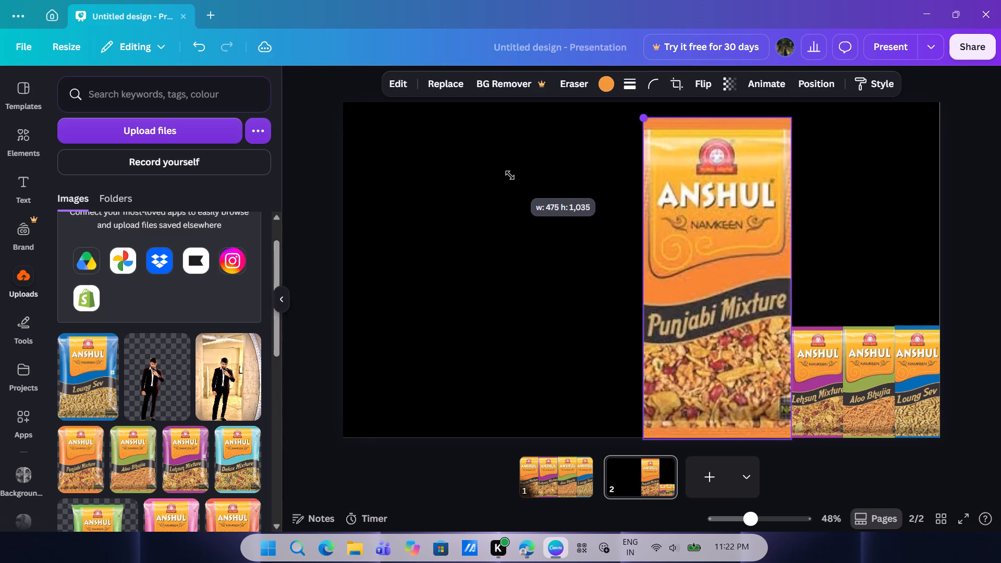
{"action": "left_click_drag", "start_coordinate": [510, 175], "coordinate": [522, 152]}
{"action": "left_click_drag", "start_coordinate": [724, 247], "coordinate": [567, 251]}
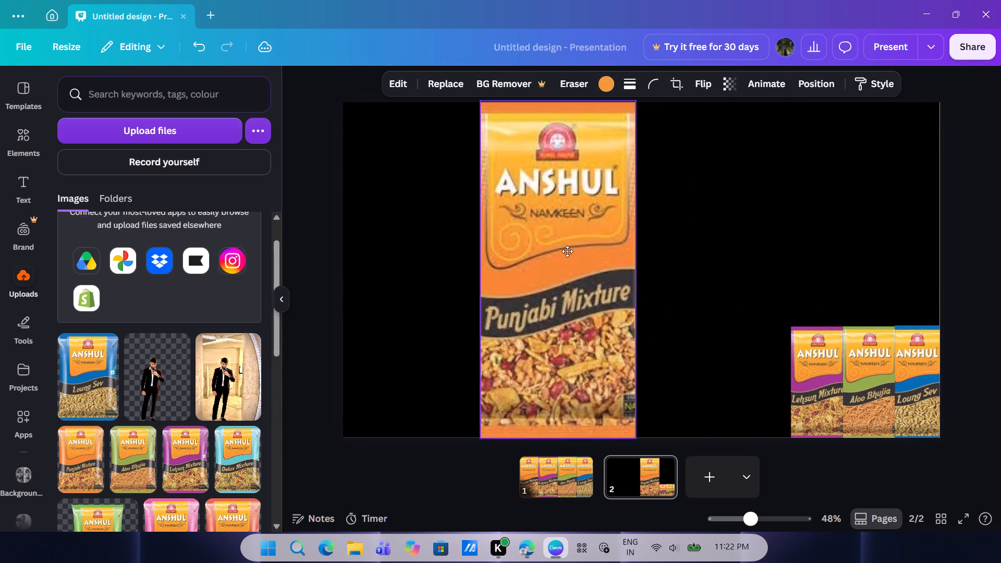
{"action": "left_click_drag", "start_coordinate": [567, 251], "coordinate": [559, 246]}
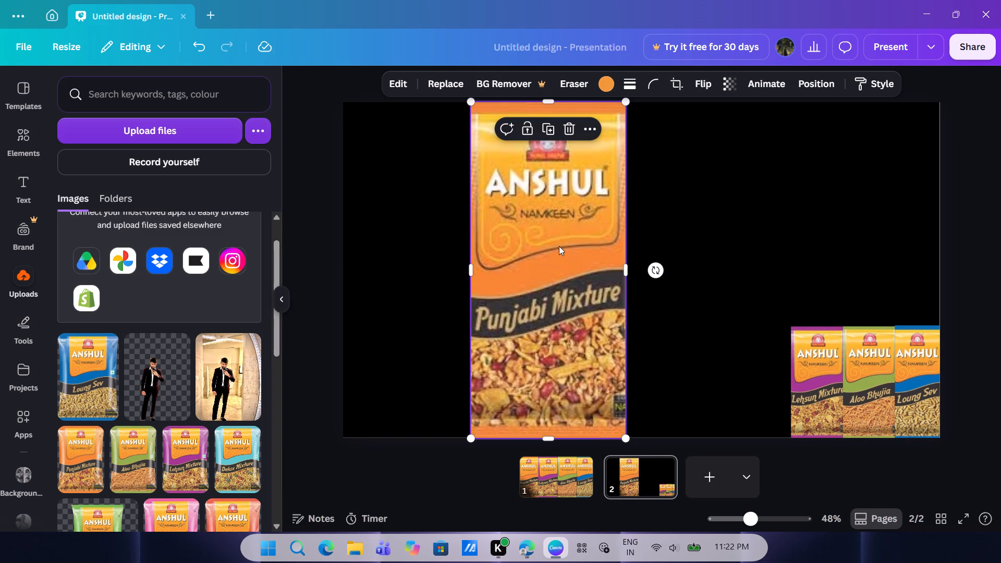
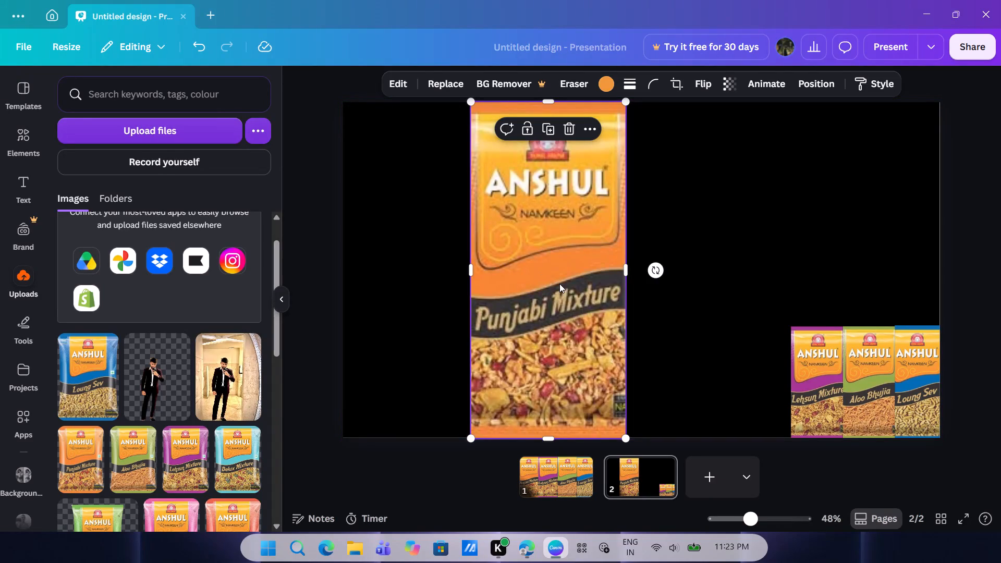
Widen the Punjabi Mixture pack's crop on both sides to about 770 wide, so the whole pack shows.
{"action": "left_click_drag", "start_coordinate": [627, 267], "coordinate": [692, 266]}
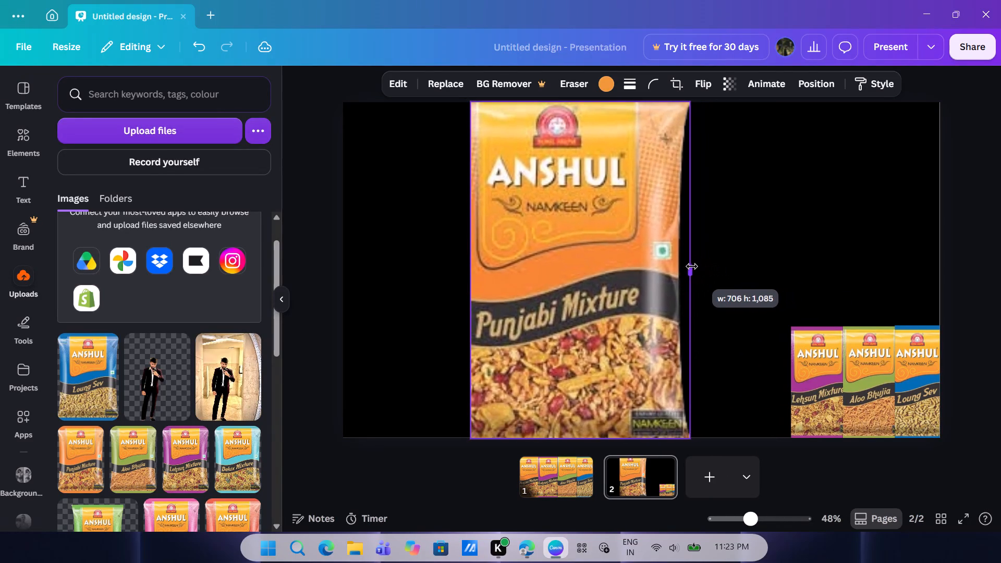
{"action": "left_click_drag", "start_coordinate": [692, 266], "coordinate": [671, 270]}
{"action": "left_click_drag", "start_coordinate": [469, 265], "coordinate": [434, 271]}
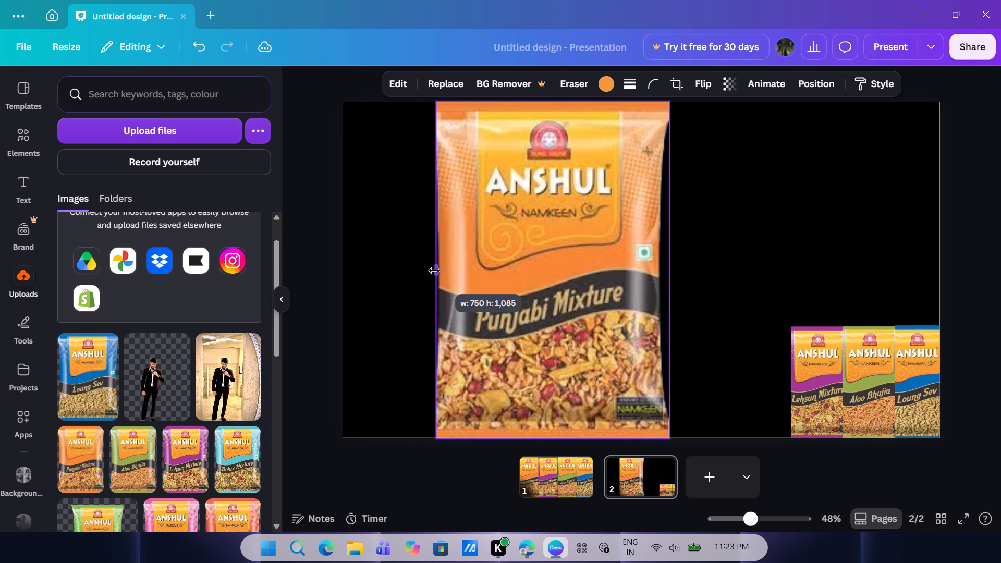
{"action": "left_click_drag", "start_coordinate": [434, 271], "coordinate": [428, 271]}
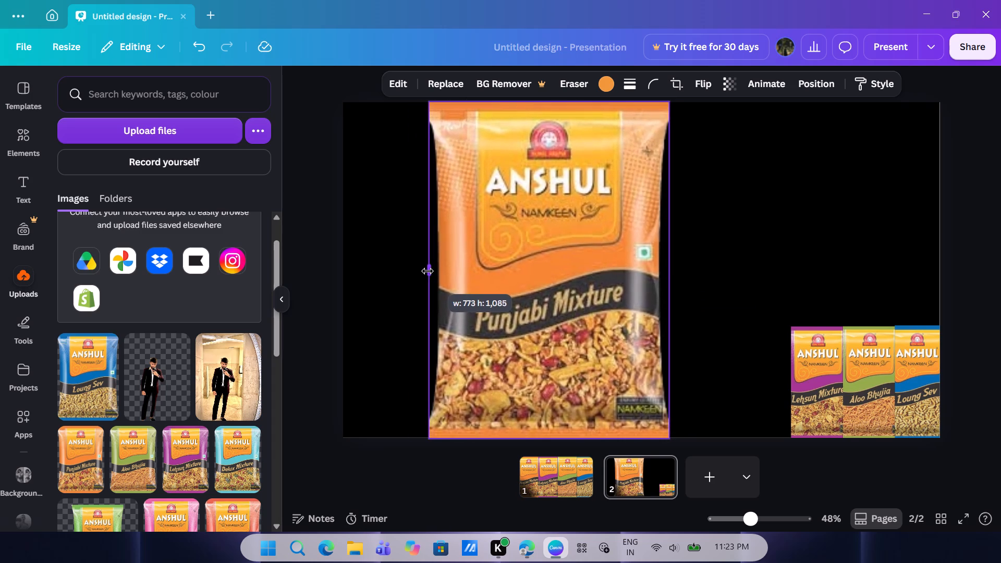
{"action": "left_click_drag", "start_coordinate": [428, 271], "coordinate": [428, 271]}
{"action": "left_click", "coordinate": [344, 243]}
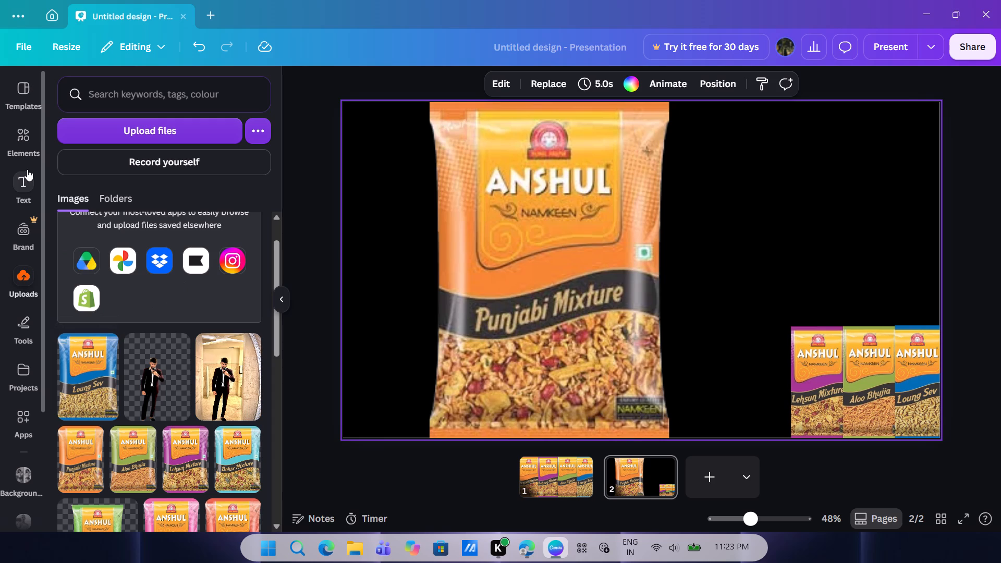
Add a heading to page 2 reading "PUNJABI MIXRUEW".
{"action": "left_click", "coordinate": [18, 189]}
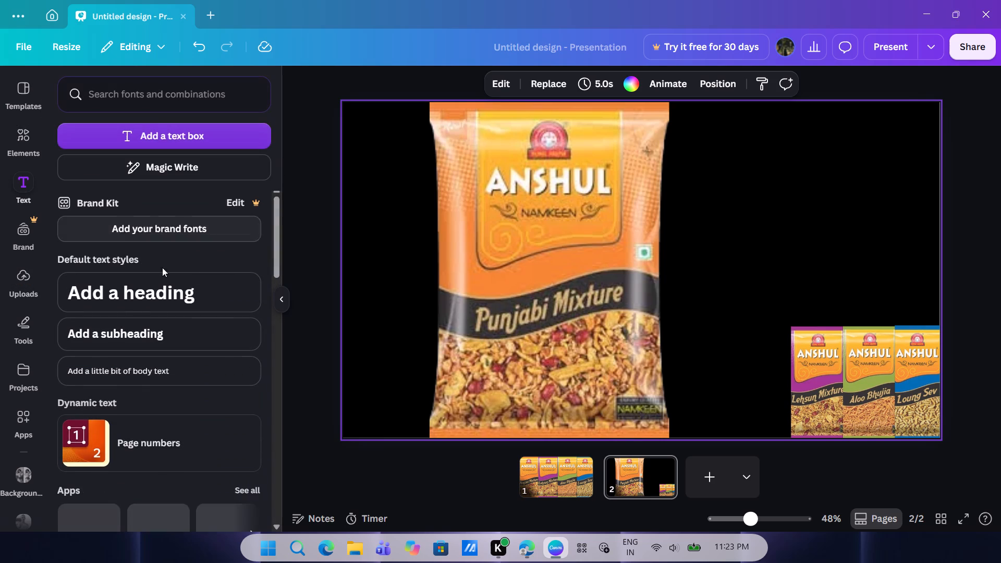
{"action": "left_click", "coordinate": [139, 288]}
{"action": "type", "text": "PUNJA"}
{"action": "type", "text": "BI MIXRUEW"}
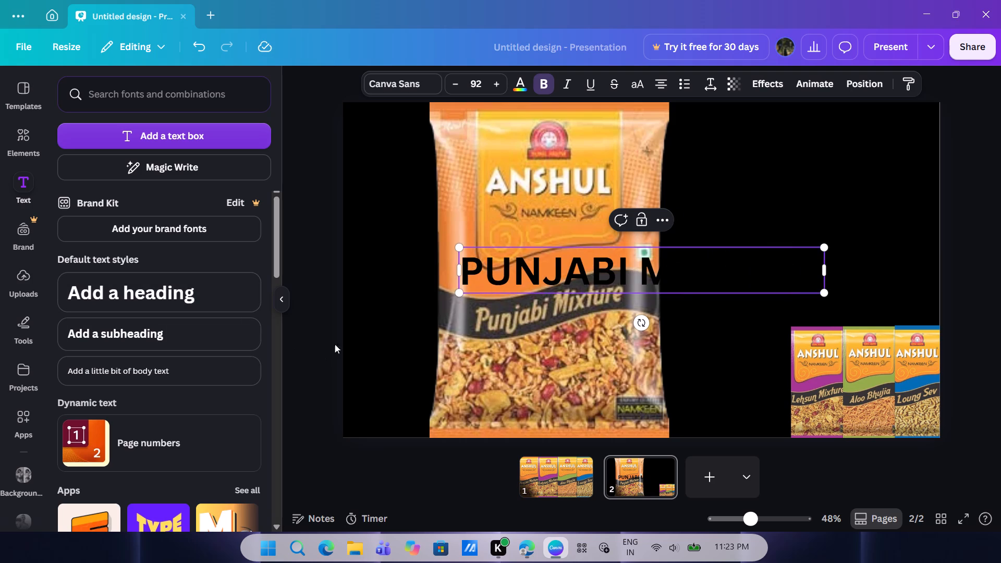
Change the page 2 heading's text colour to white.
{"action": "left_click", "coordinate": [524, 79]}
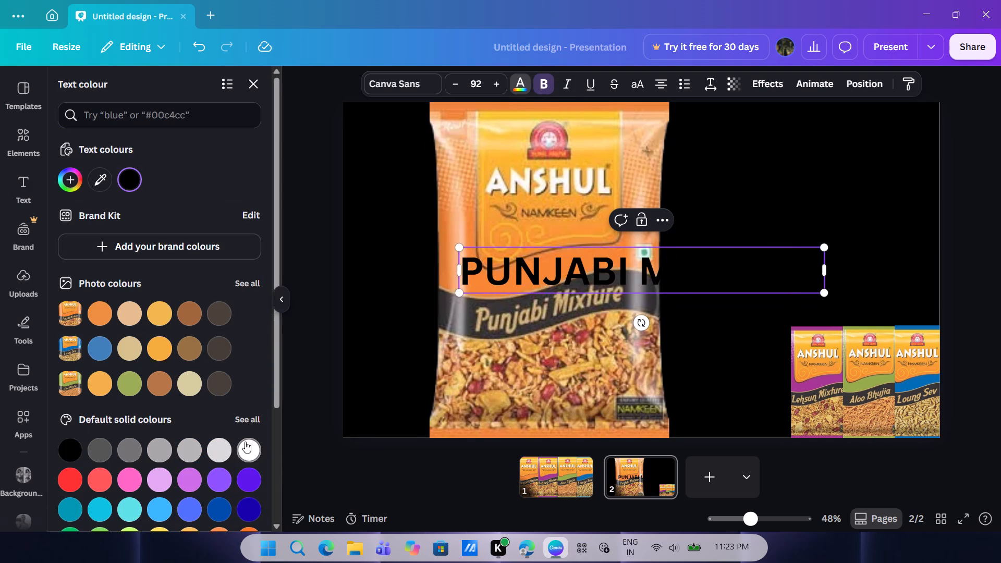
{"action": "left_click", "coordinate": [245, 442]}
{"action": "left_click", "coordinate": [322, 289]}
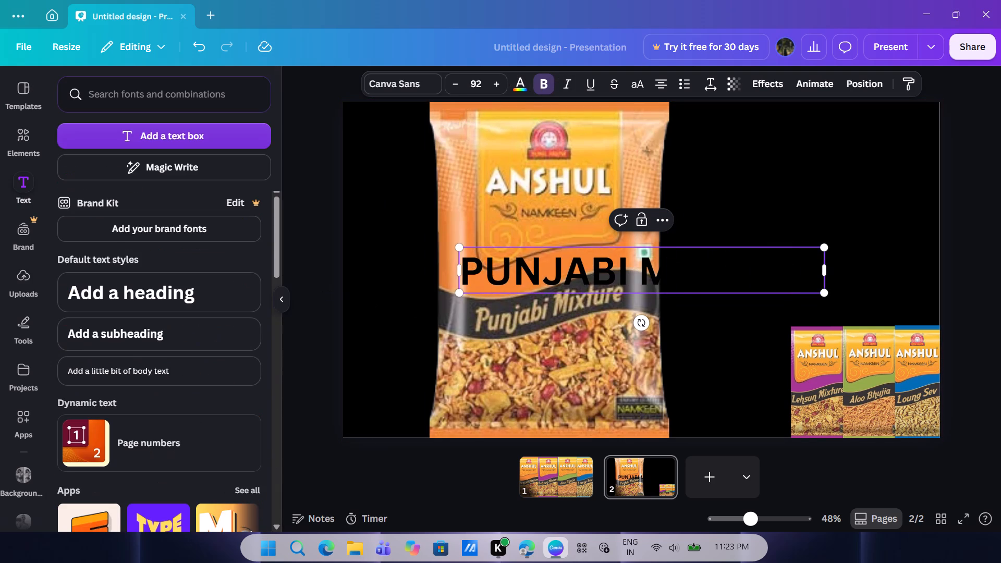
{"action": "left_click", "coordinate": [510, 279]}
{"action": "double_click", "coordinate": [321, 240]}
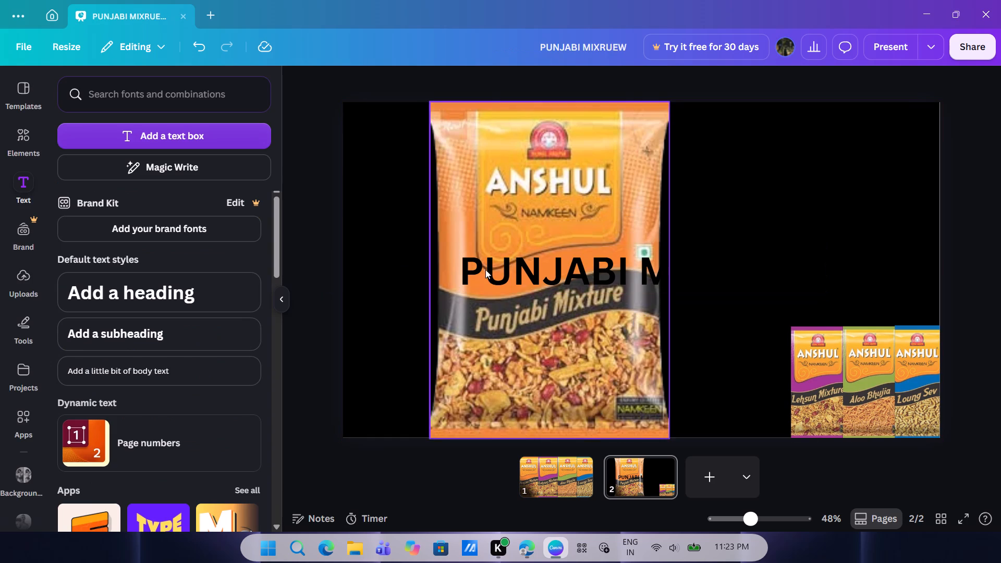
{"action": "left_click", "coordinate": [508, 259]}
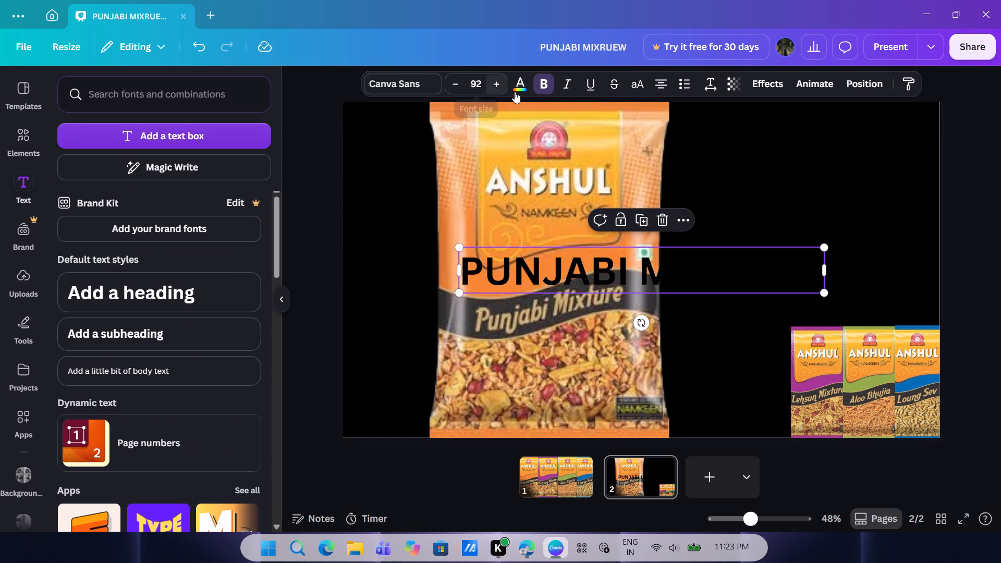
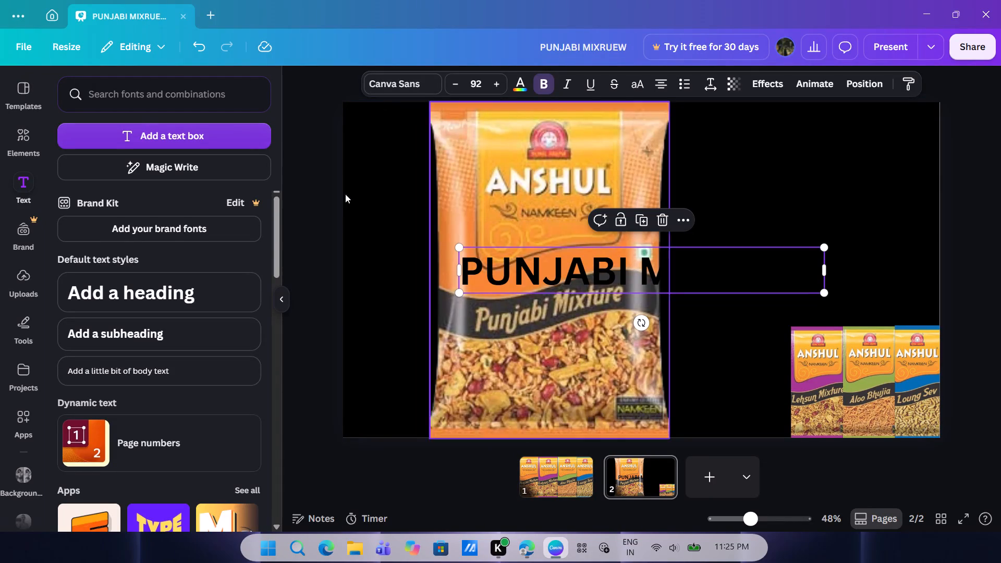
Set the text colour of the "PUNJABI MIXRUEW" heading on page 2 to white.
{"action": "left_click", "coordinate": [319, 274]}
{"action": "left_click", "coordinate": [457, 263]}
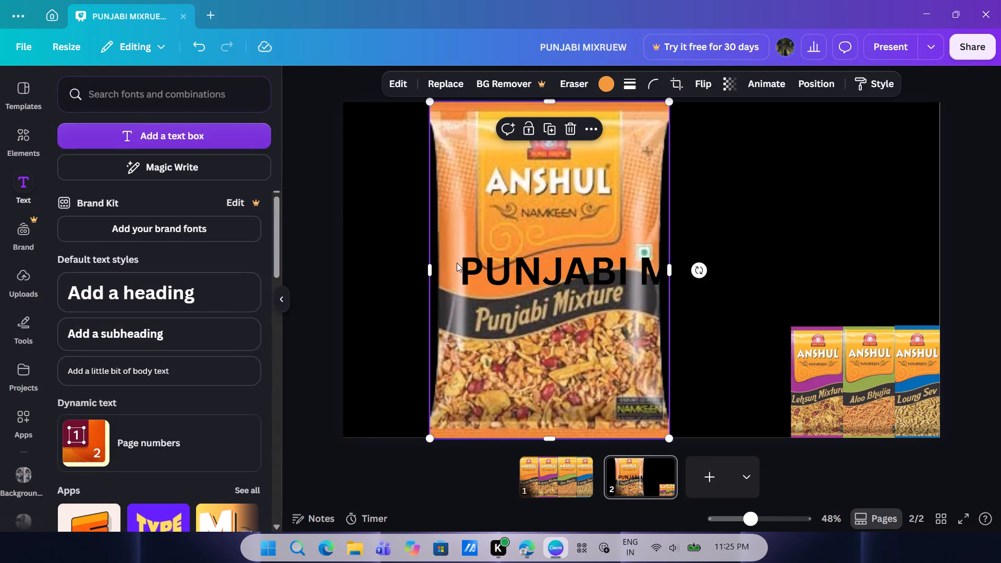
{"action": "left_click", "coordinate": [508, 255]}
{"action": "left_click", "coordinate": [519, 87]}
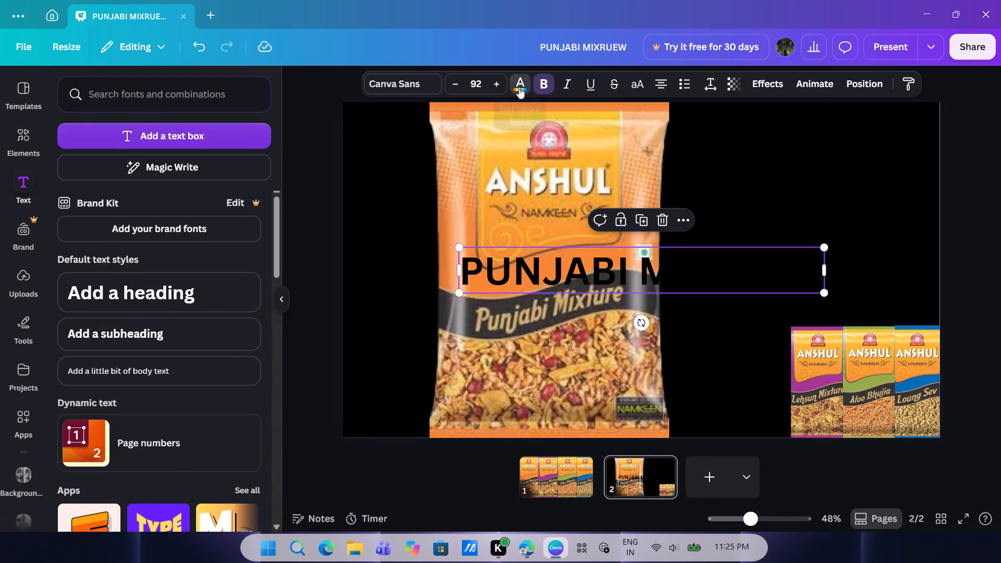
{"action": "left_click", "coordinate": [248, 445]}
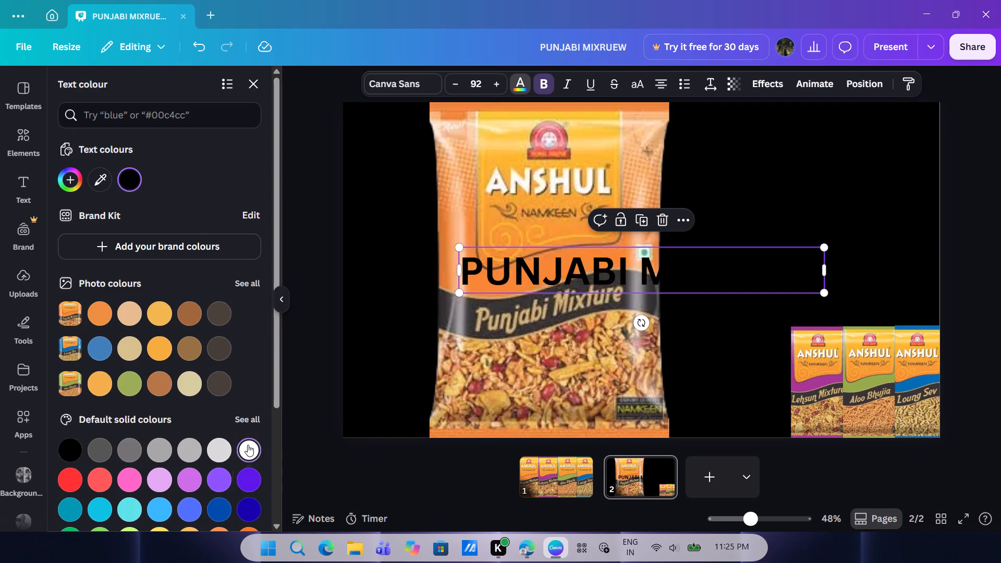
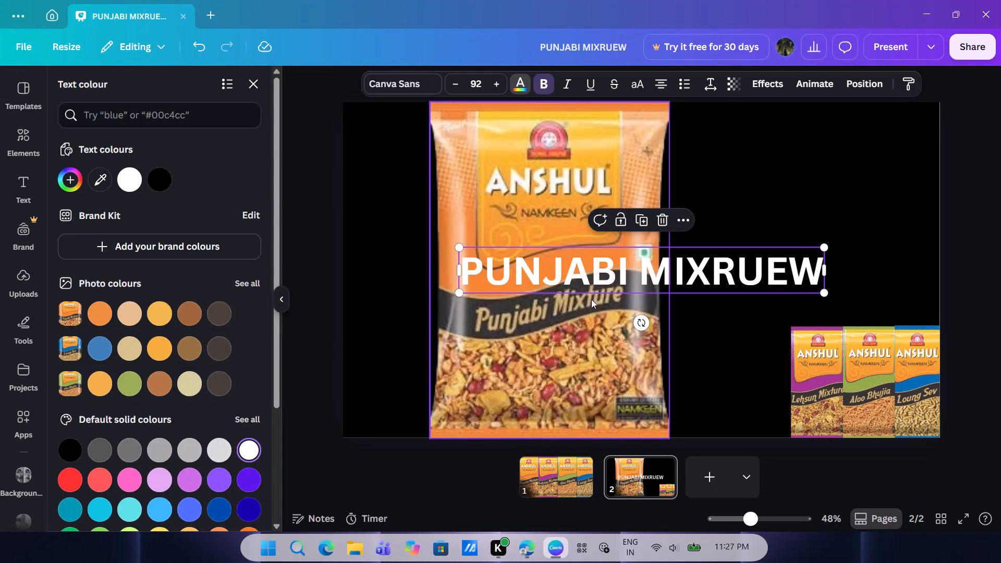
Move the page 2 heading onto the black area beside the large pack and shrink it to about 756 px wide.
{"action": "left_click_drag", "start_coordinate": [597, 277], "coordinate": [680, 242]}
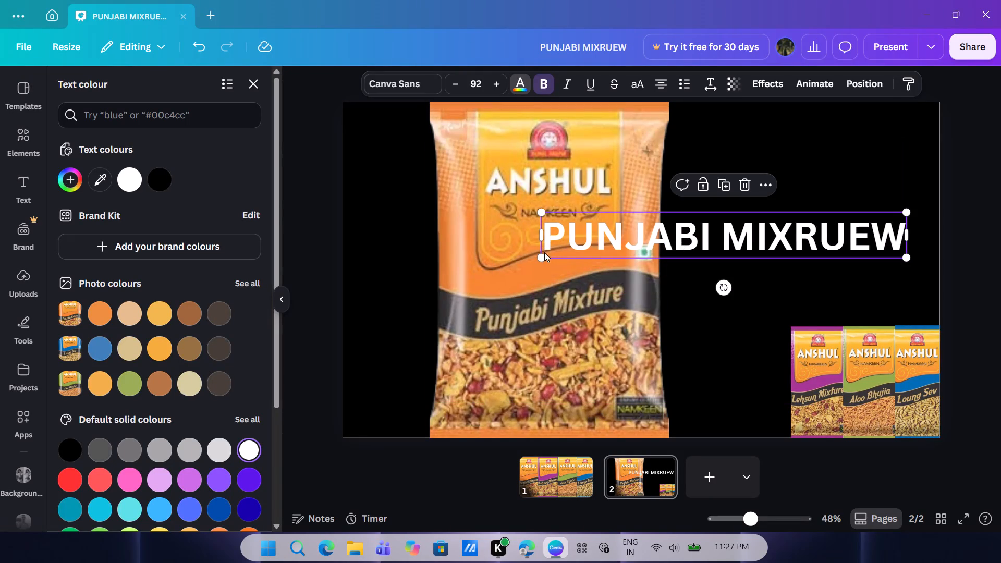
{"action": "left_click_drag", "start_coordinate": [538, 256], "coordinate": [668, 243]}
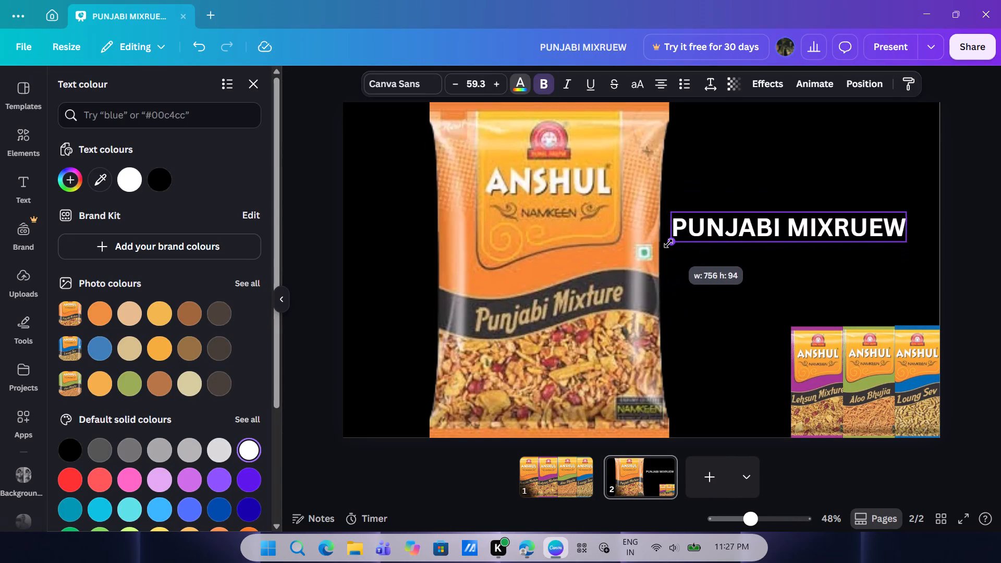
Correct the heading text on page 2 to "PUNJABI MIXTURE" and nudge it slightly within the black area.
{"action": "left_click", "coordinate": [883, 232]}
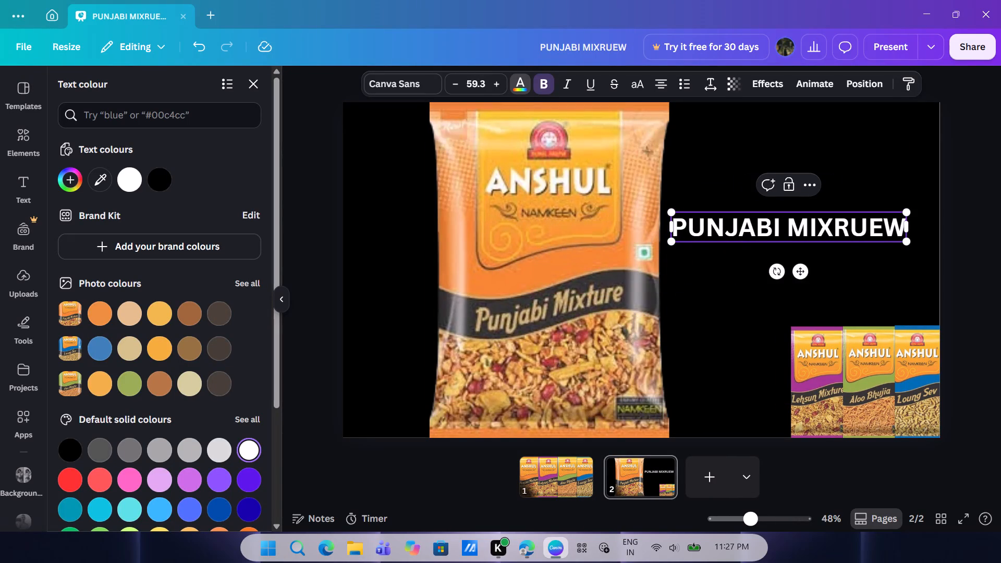
{"action": "left_click", "coordinate": [890, 226]}
{"action": "left_click_drag", "start_coordinate": [890, 226], "coordinate": [901, 227]}
{"action": "left_click", "coordinate": [901, 227]}
{"action": "key", "text": "BackSpace"}
{"action": "key", "text": "BackSpace"}
{"action": "key", "text": "BackSpace"}
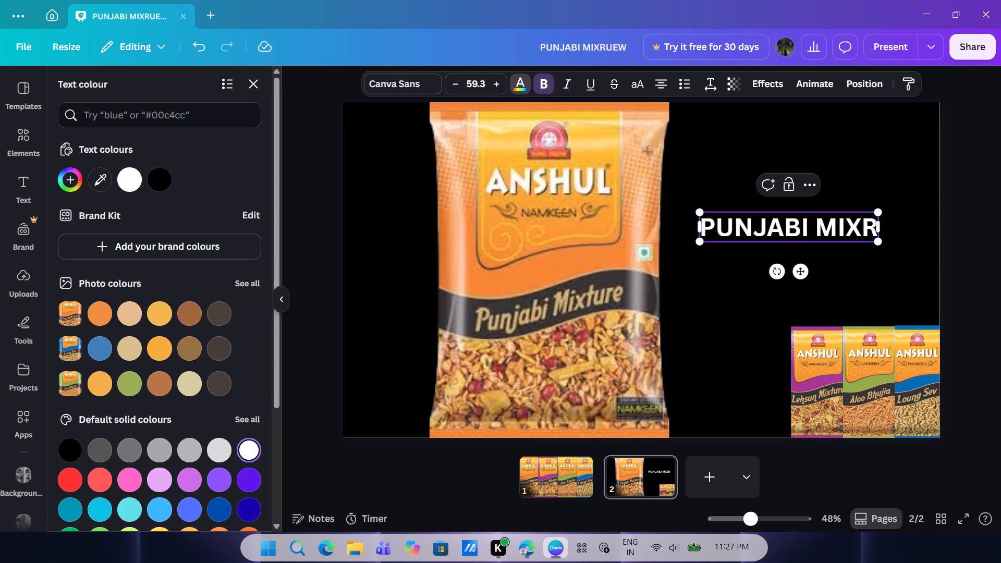
{"action": "key", "text": "BackSpace"}
{"action": "type", "text": "ture"}
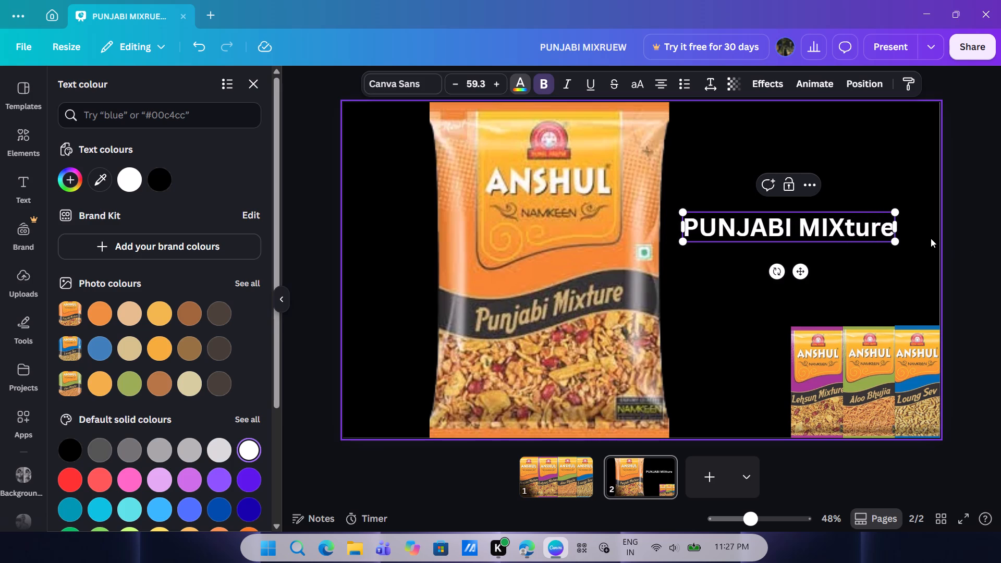
{"action": "type", "text": "\\\\\\"}
{"action": "key", "text": "BackSpace"}
{"action": "key", "text": "BackSpace"}
{"action": "key", "text": "BackSpace"}
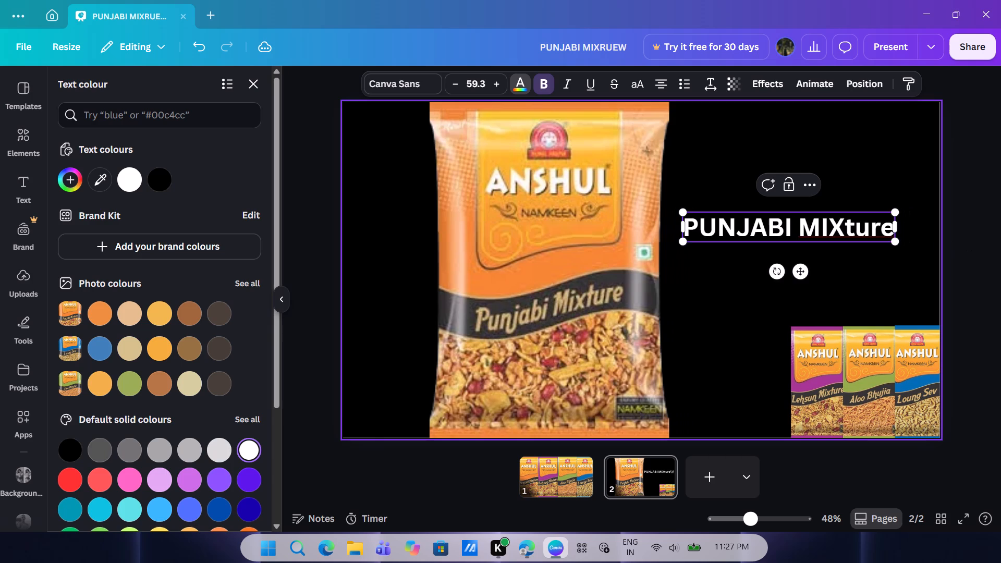
{"action": "key", "text": "BackSpace"}
{"action": "key", "text": "BackSpace"}
{"action": "key", "text": "BackSpace"}
{"action": "key", "text": "BackSpace"}
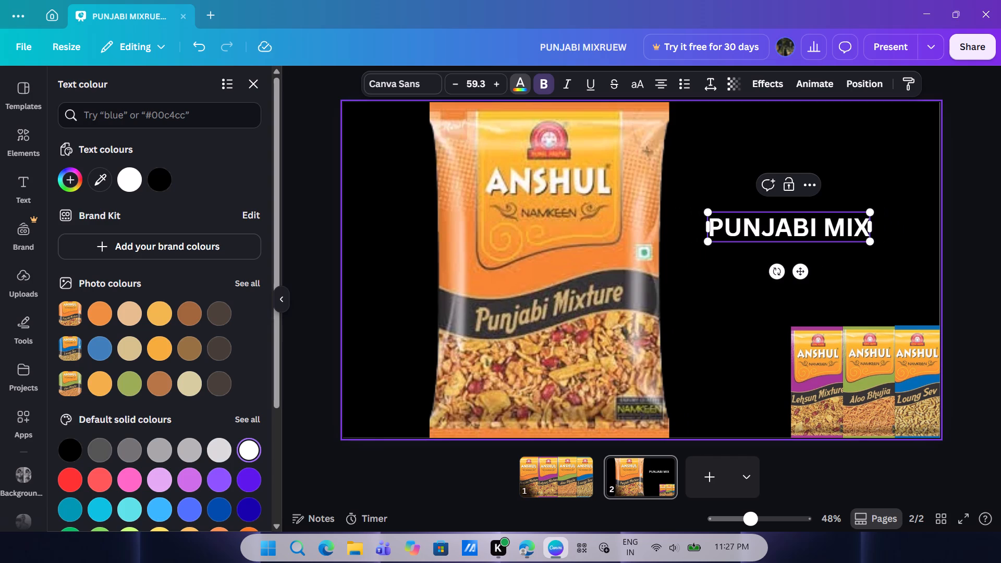
{"action": "type", "text": "TU"}
{"action": "type", "text": "RE"}
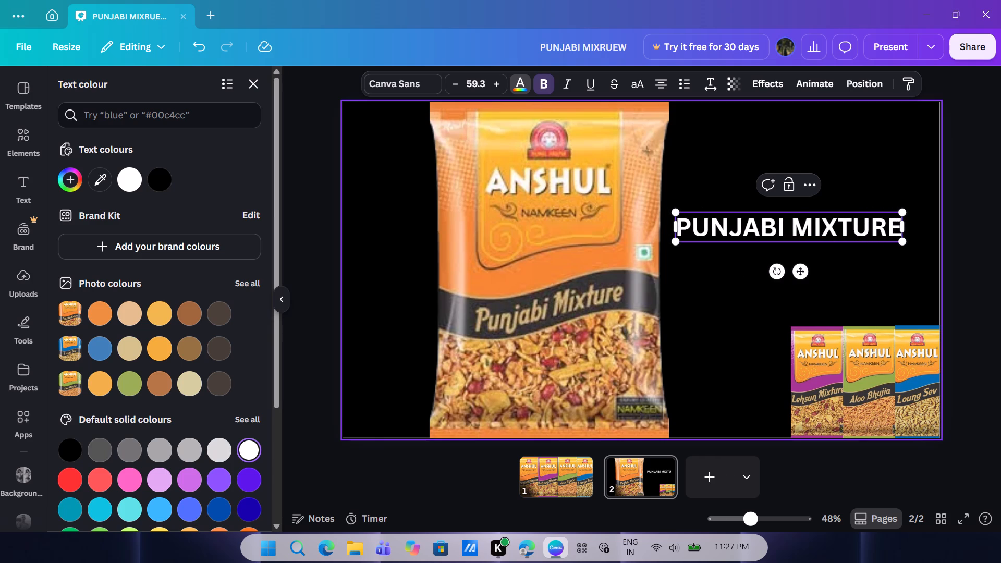
{"action": "left_click", "coordinate": [799, 274]}
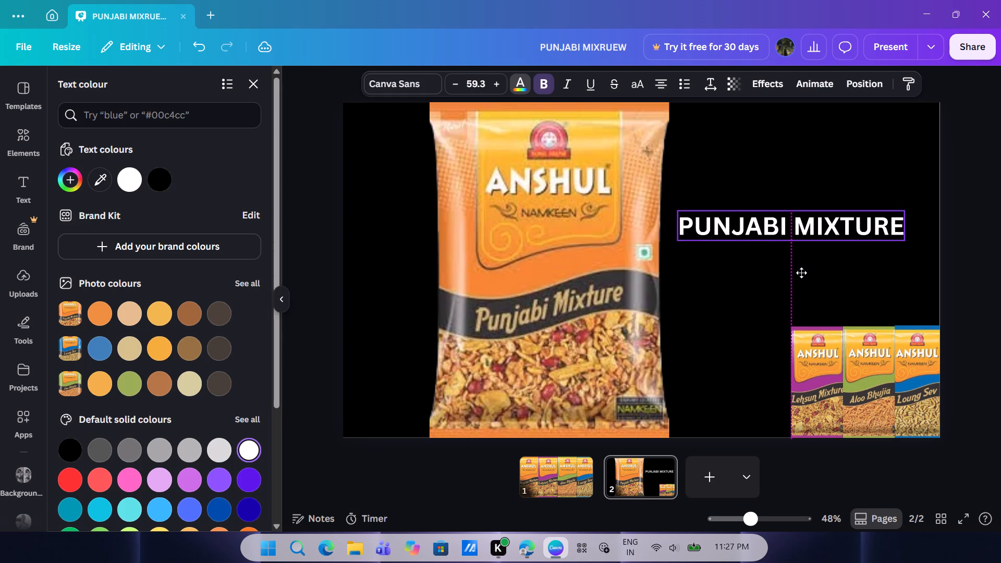
Try Bricolage Grotesque, DM Sans and Open Sauce on the "PUNJABI MIXTURE" heading, settling on The Seasons font.
{"action": "left_click", "coordinate": [433, 83]}
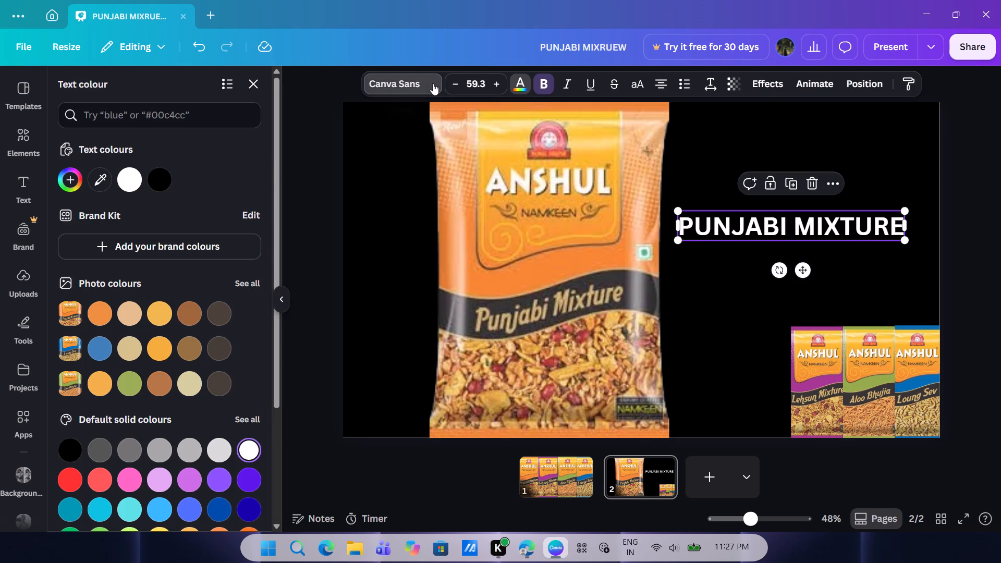
{"action": "left_click", "coordinate": [179, 298]}
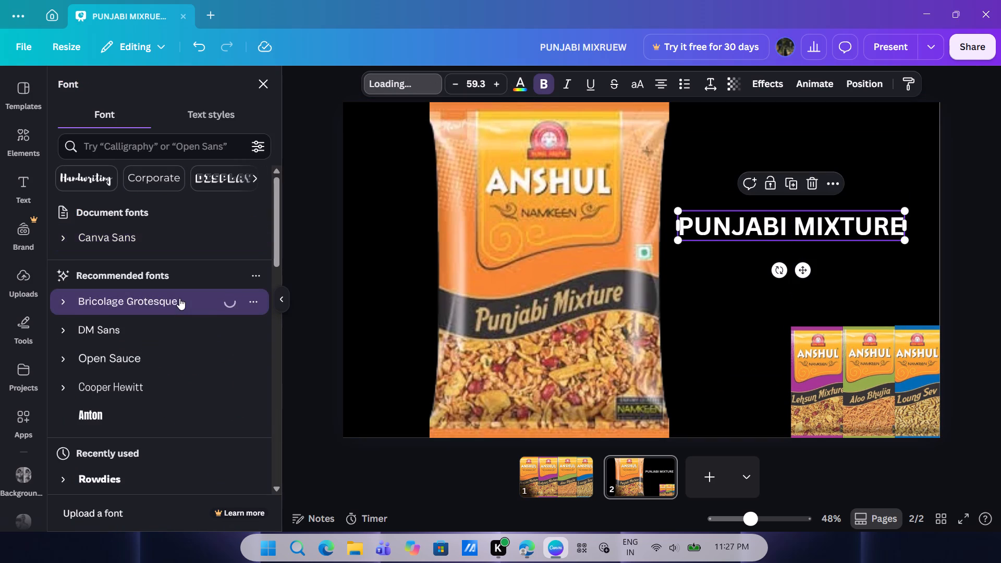
{"action": "scroll", "coordinate": [179, 298], "scroll_direction": "down", "scroll_amount": 1}
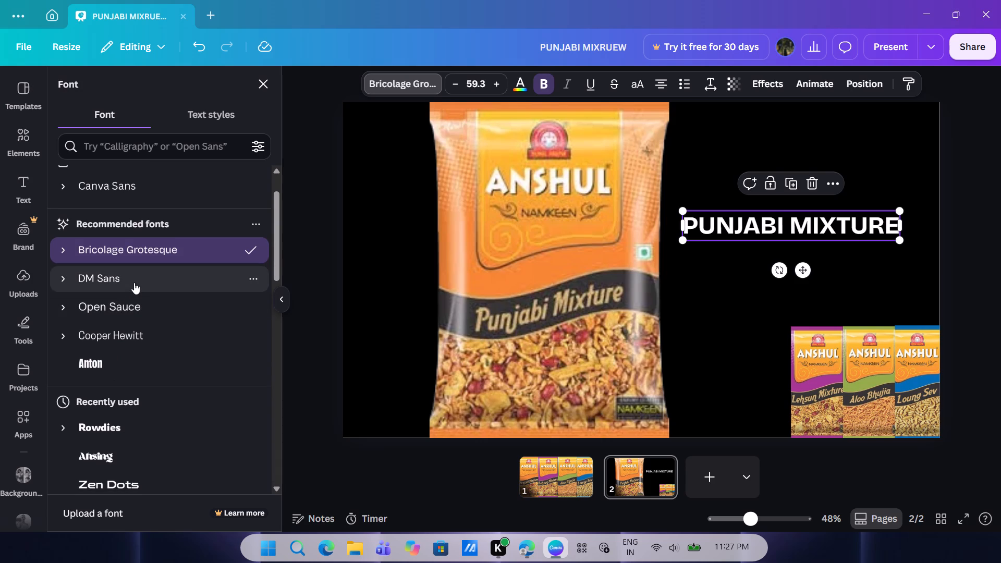
{"action": "left_click", "coordinate": [134, 283]}
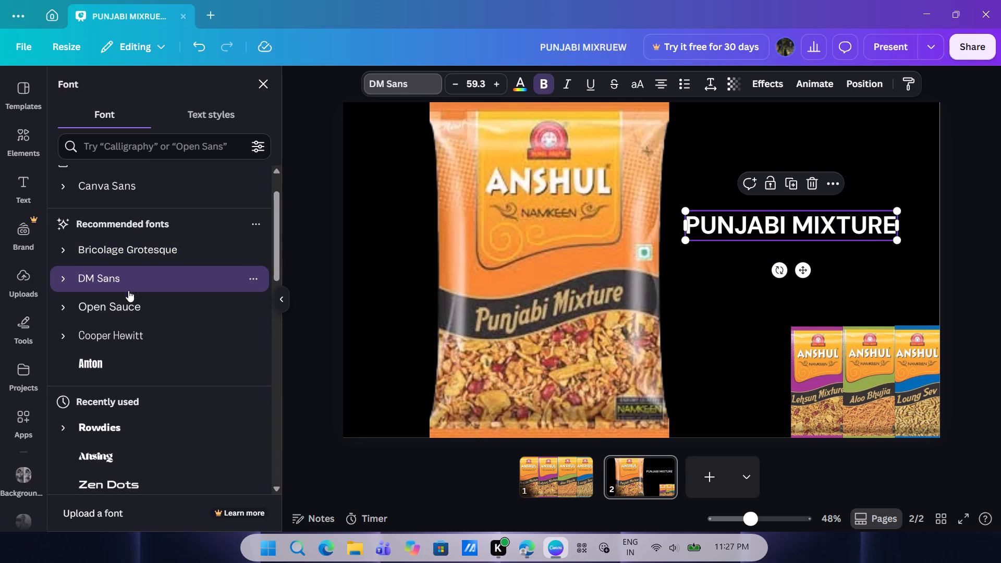
{"action": "left_click", "coordinate": [121, 310]}
{"action": "scroll", "coordinate": [121, 310], "scroll_direction": "down", "scroll_amount": 10}
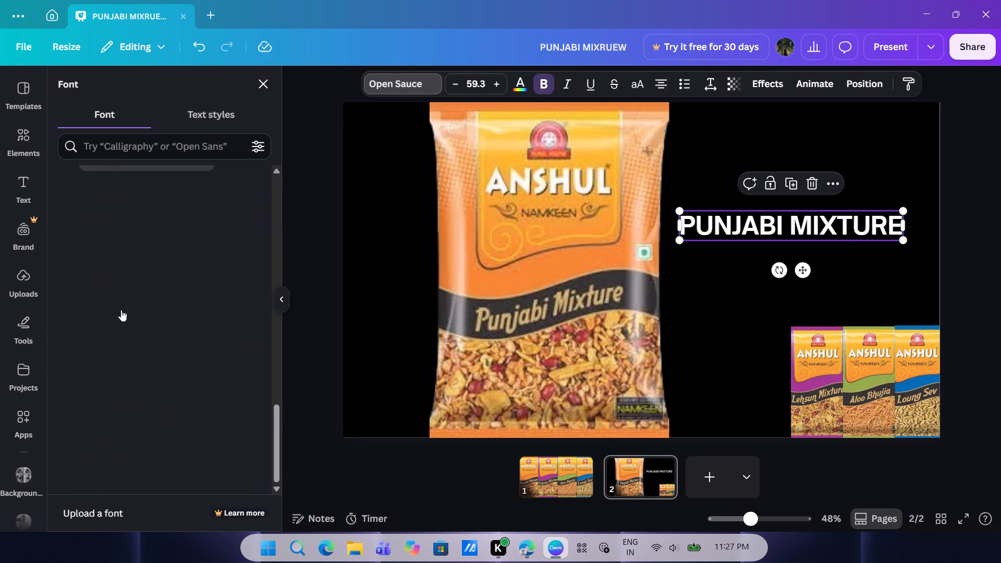
{"action": "left_click", "coordinate": [140, 232]}
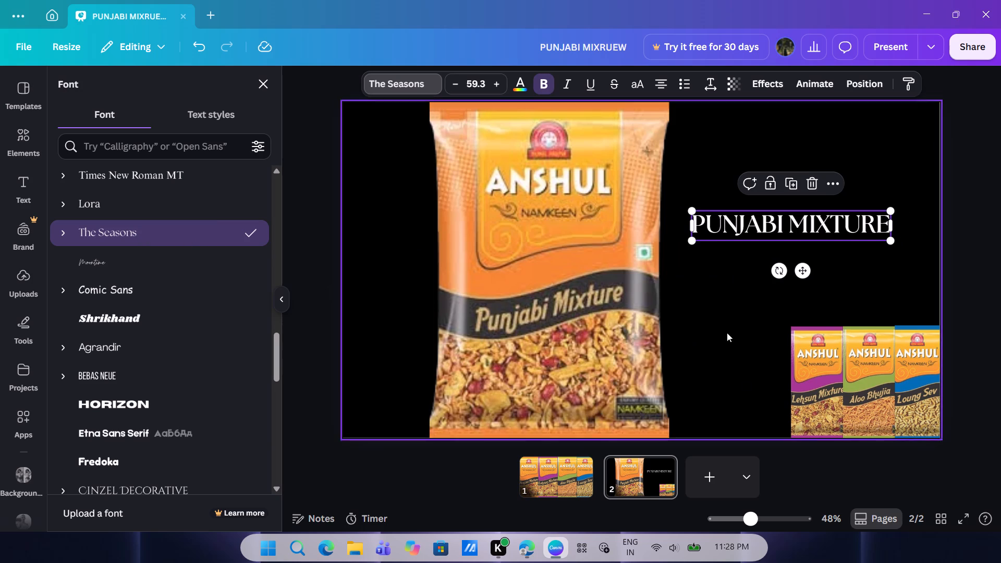
Duplicate page 2 as a new page 3.
{"action": "right_click", "coordinate": [637, 476]}
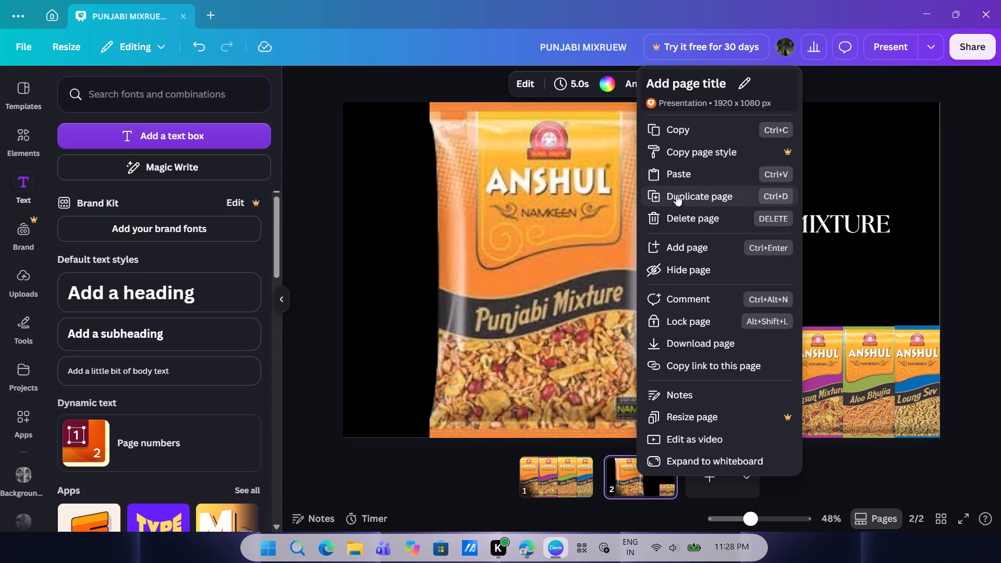
{"action": "left_click", "coordinate": [681, 197]}
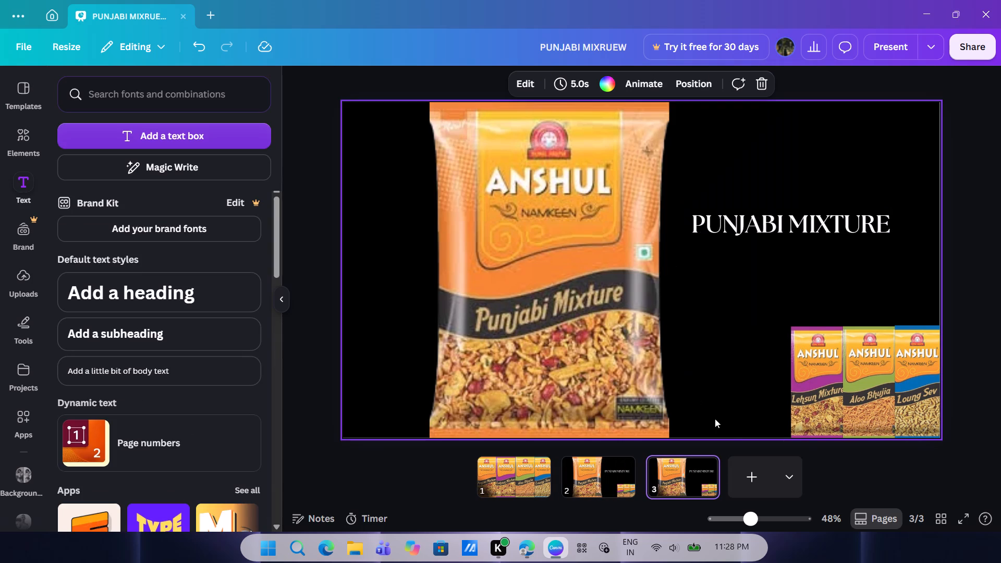
Shrink the large Punjabi Mixture pack on page 3 to about 361 px high and crop in both of its sides.
{"action": "left_click", "coordinate": [437, 108]}
{"action": "left_click_drag", "start_coordinate": [427, 104], "coordinate": [468, 172]}
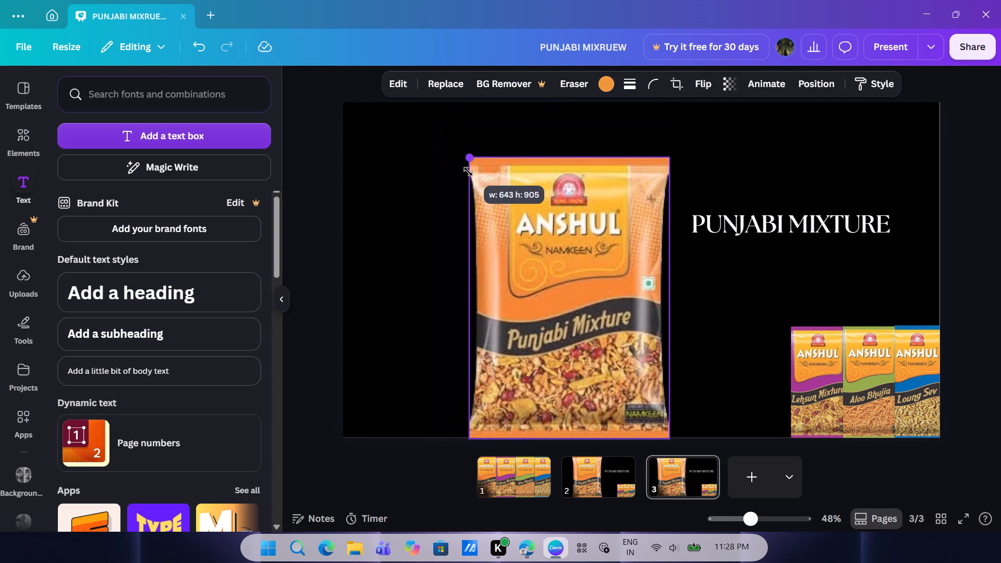
{"action": "left_click_drag", "start_coordinate": [468, 172], "coordinate": [529, 385]}
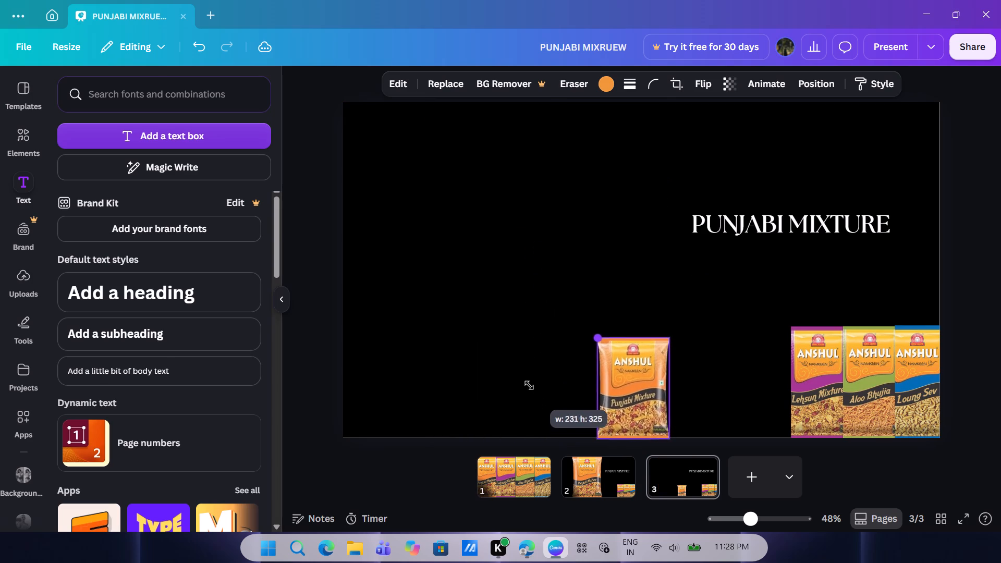
{"action": "left_click_drag", "start_coordinate": [529, 385], "coordinate": [529, 369]}
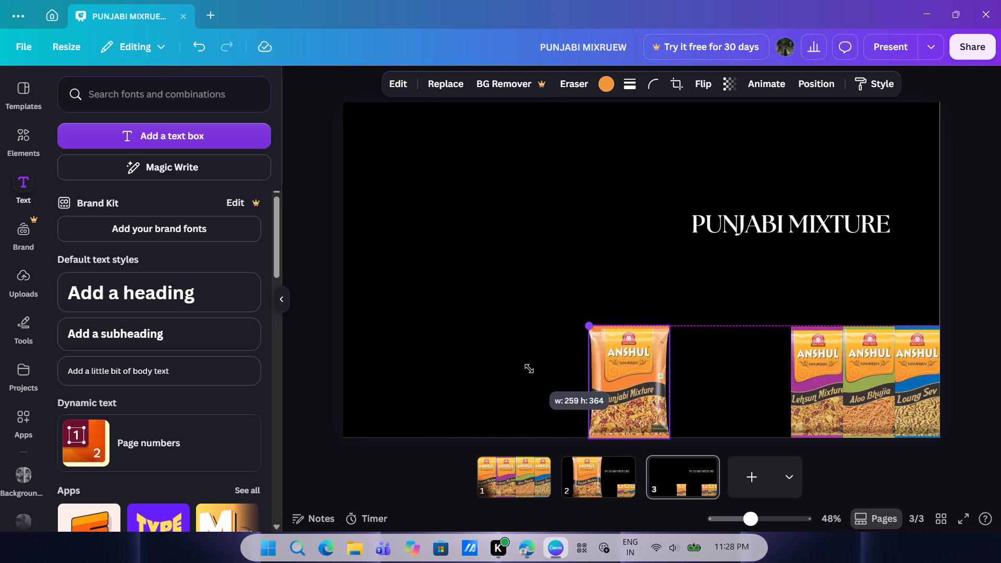
{"action": "left_click_drag", "start_coordinate": [529, 369], "coordinate": [533, 371]}
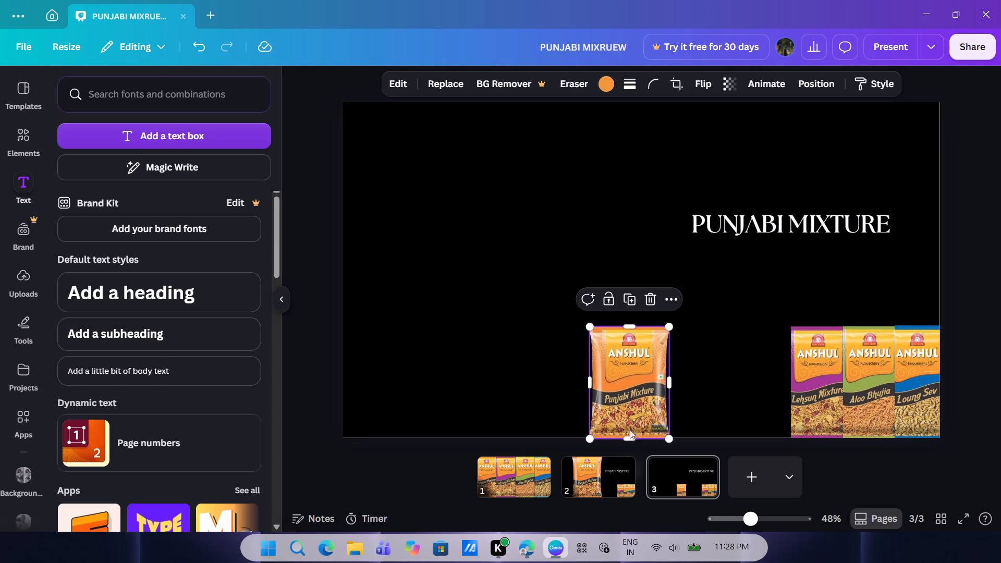
{"action": "left_click_drag", "start_coordinate": [670, 382], "coordinate": [664, 384]}
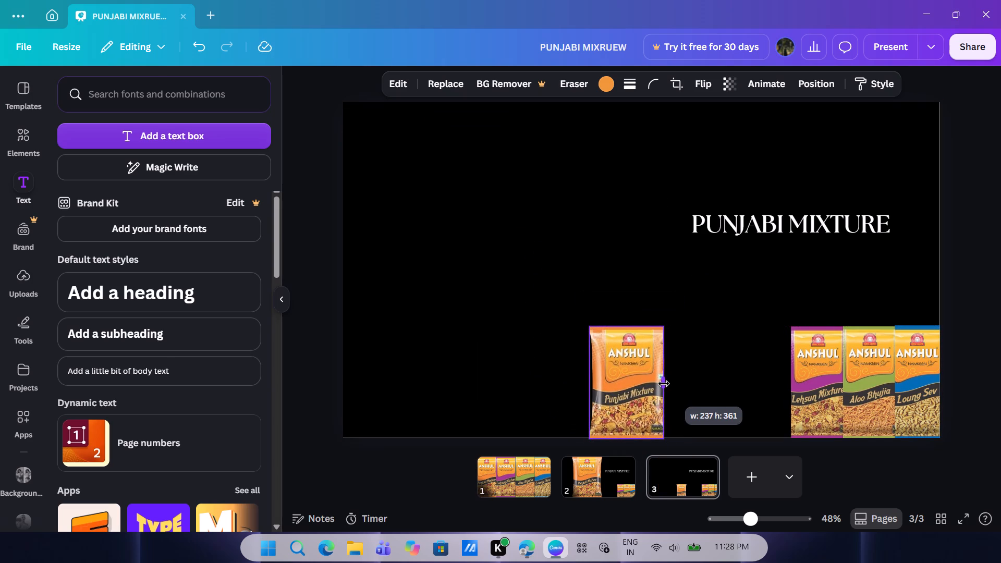
{"action": "left_click_drag", "start_coordinate": [664, 384], "coordinate": [662, 384]}
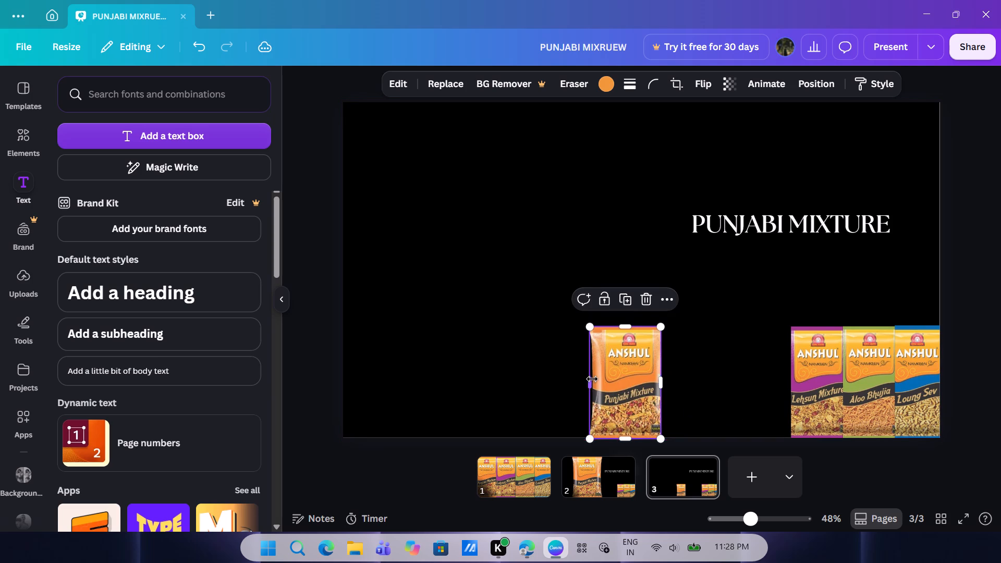
{"action": "left_click_drag", "start_coordinate": [592, 379], "coordinate": [601, 381]}
Place the small Punjabi Mixture pack on page 3 directly against the Lehsun Mixture pack, at the start of the bottom row.
{"action": "left_click_drag", "start_coordinate": [629, 375], "coordinate": [729, 383]}
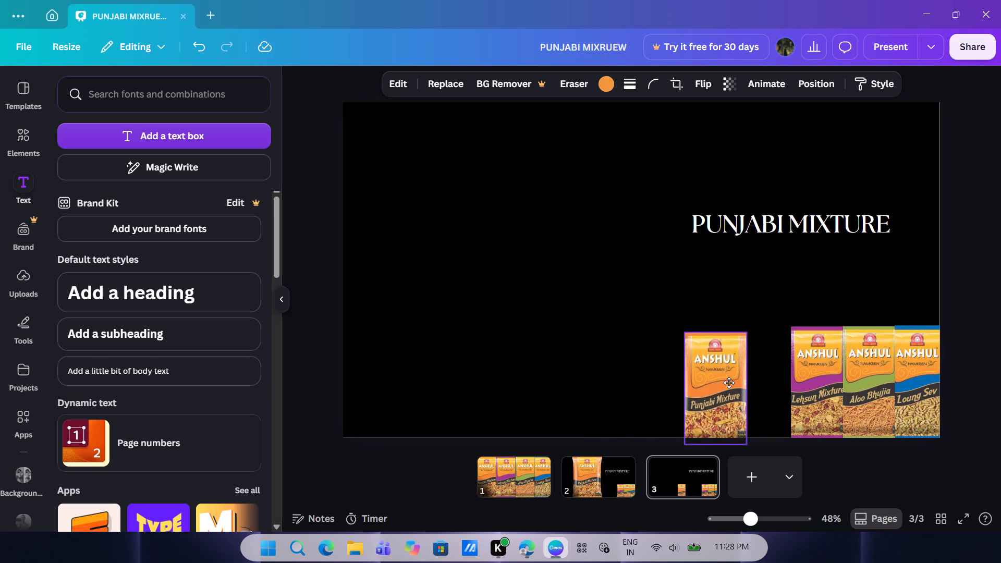
{"action": "left_click_drag", "start_coordinate": [729, 383], "coordinate": [759, 374]}
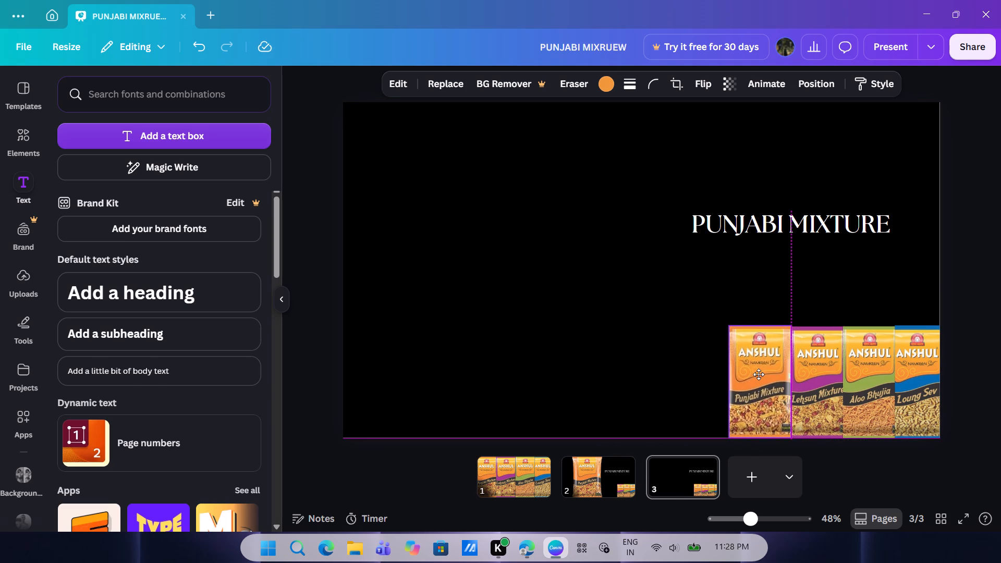
{"action": "left_click_drag", "start_coordinate": [759, 374], "coordinate": [757, 375]}
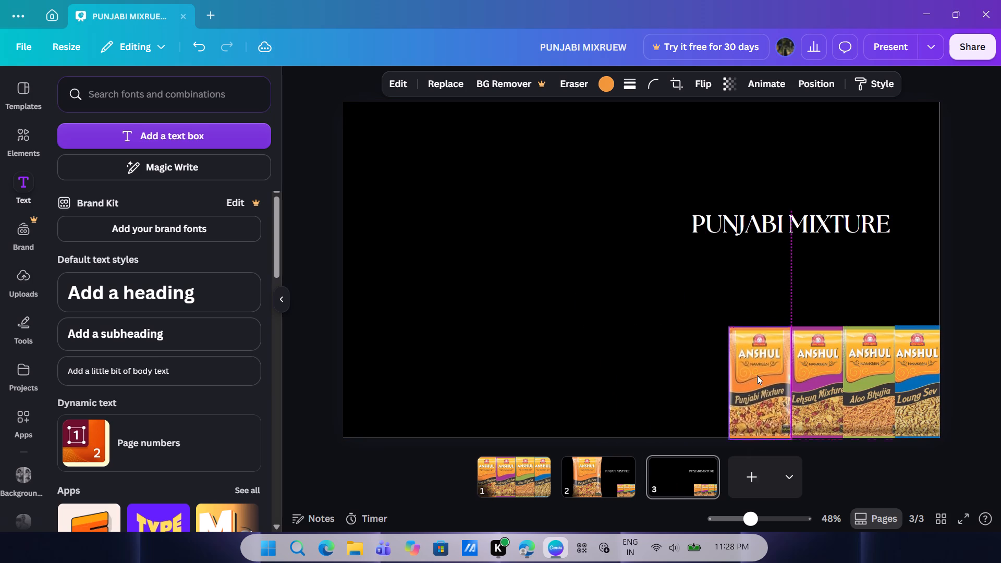
{"action": "left_click", "coordinate": [697, 364]}
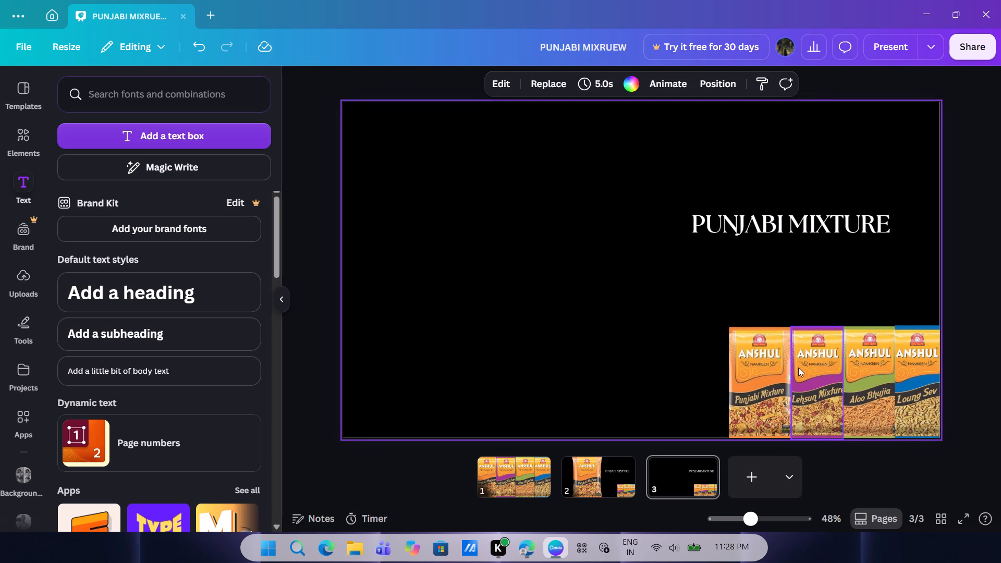
{"action": "left_click", "coordinate": [760, 368]}
{"action": "left_click", "coordinate": [699, 382]}
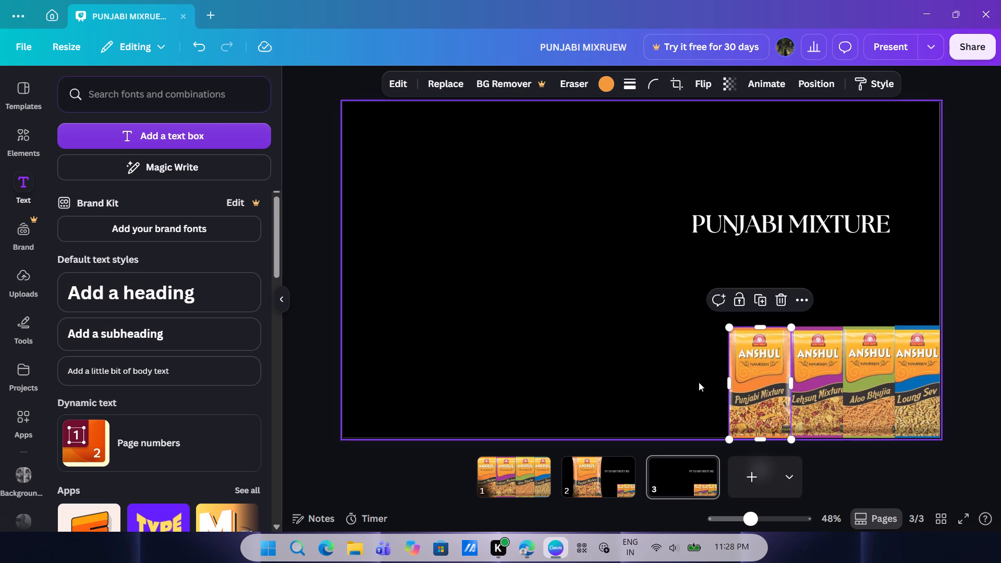
Move the Lehsun Mixture pack to the empty left area of page 3, enlarging and uncropping it to about 636 x 1,082 px.
{"action": "left_click", "coordinate": [814, 390]}
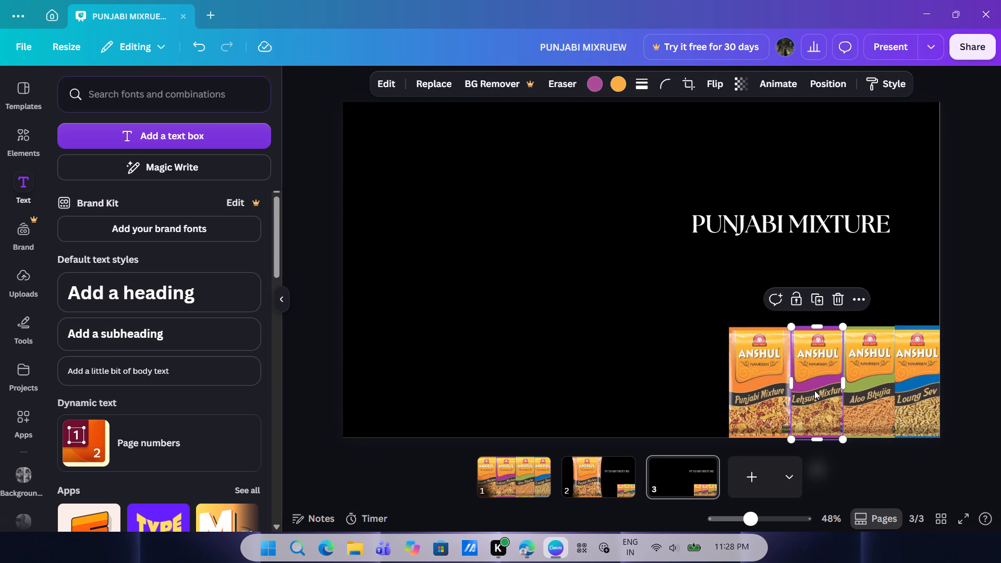
{"action": "left_click_drag", "start_coordinate": [806, 369], "coordinate": [792, 361]}
{"action": "left_click_drag", "start_coordinate": [792, 361], "coordinate": [528, 367]}
{"action": "left_click_drag", "start_coordinate": [513, 324], "coordinate": [414, 121]}
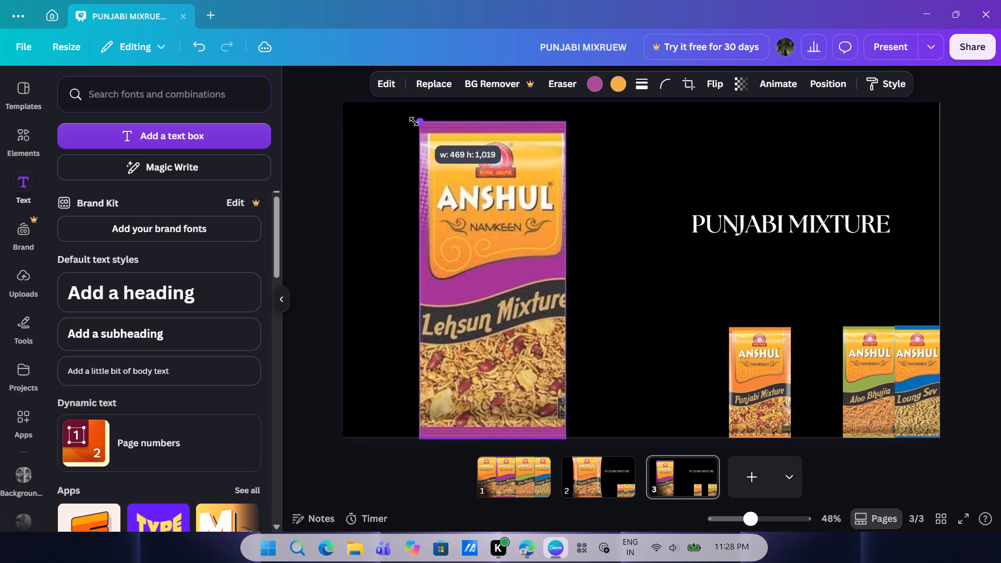
{"action": "left_click_drag", "start_coordinate": [414, 121], "coordinate": [412, 103]}
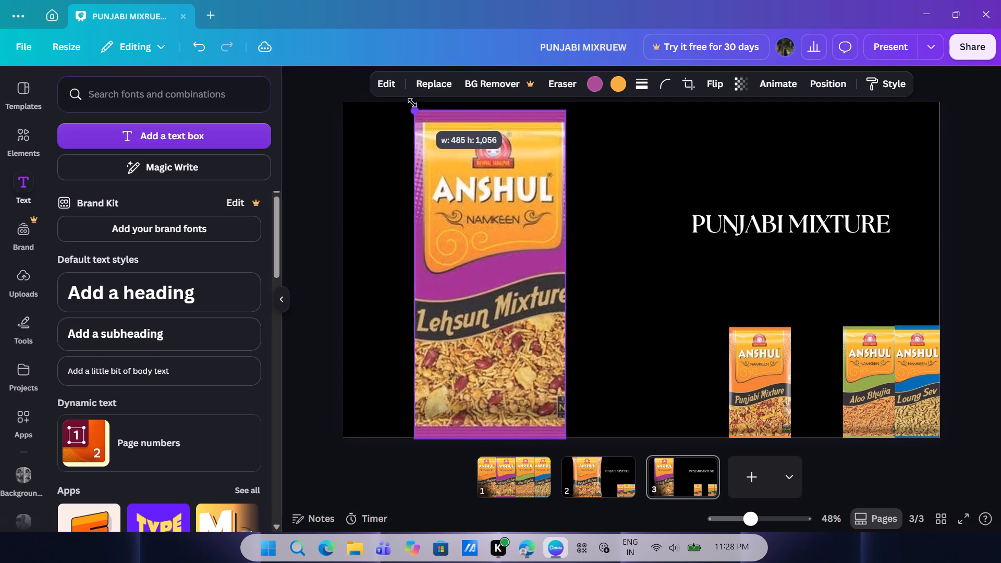
{"action": "left_click_drag", "start_coordinate": [412, 103], "coordinate": [411, 100]}
{"action": "left_click_drag", "start_coordinate": [568, 267], "coordinate": [612, 267]}
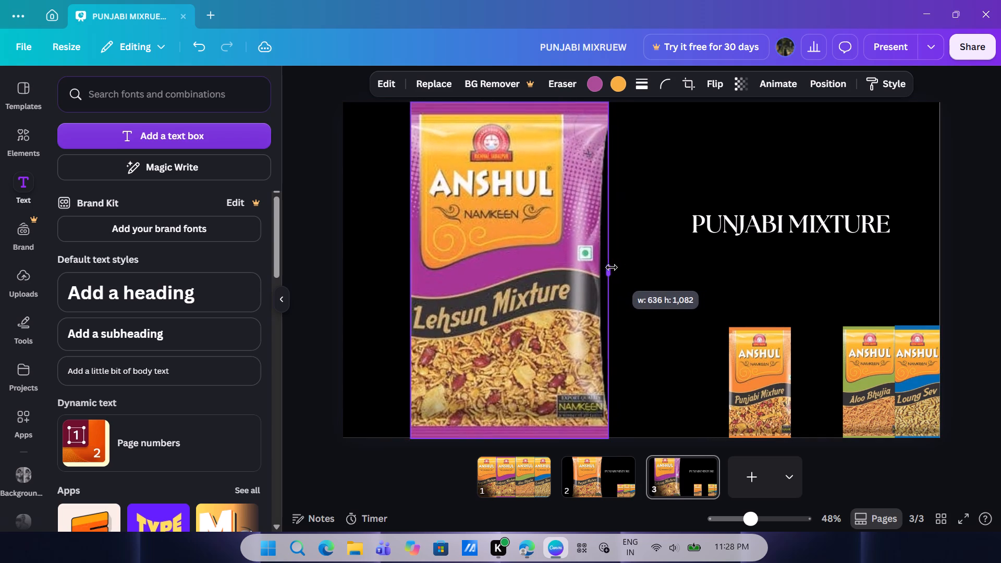
{"action": "left_click_drag", "start_coordinate": [612, 267], "coordinate": [612, 270]}
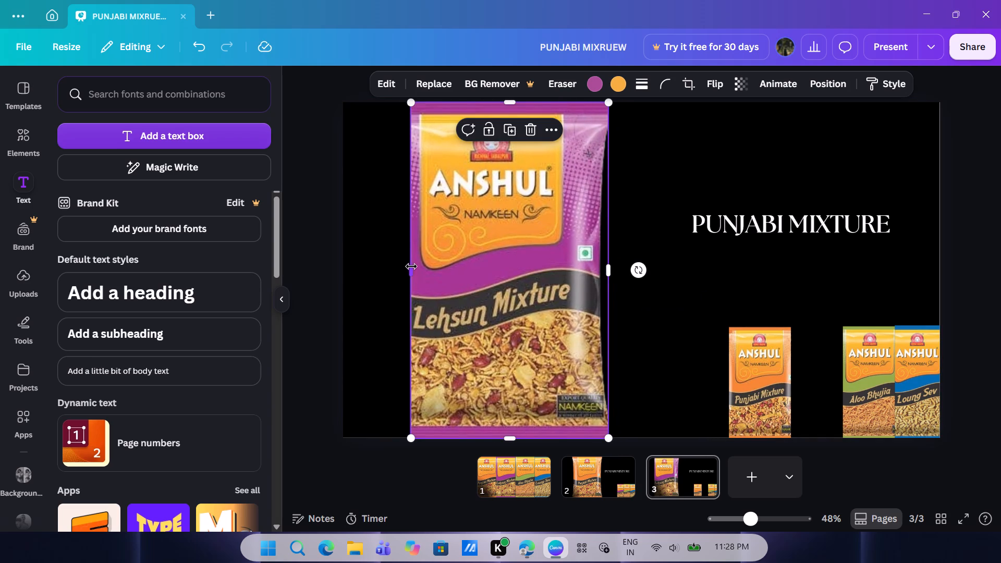
Uncrop the left side of the large Lehsun Mixture pack on page 3 so its full width shows.
{"action": "left_click_drag", "start_coordinate": [412, 268], "coordinate": [376, 263]}
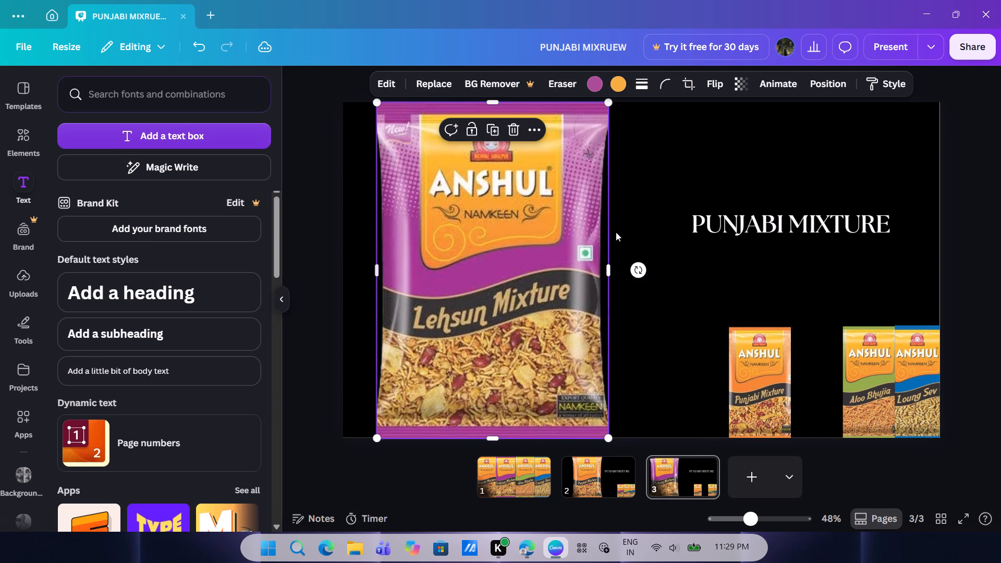
Replace the word PUNJABI in page 3's heading with LESUN in capitals, keeping the word MIXTURE.
{"action": "double_click", "coordinate": [735, 217]}
{"action": "left_click_drag", "start_coordinate": [768, 226], "coordinate": [780, 222]}
{"action": "left_click", "coordinate": [780, 222]}
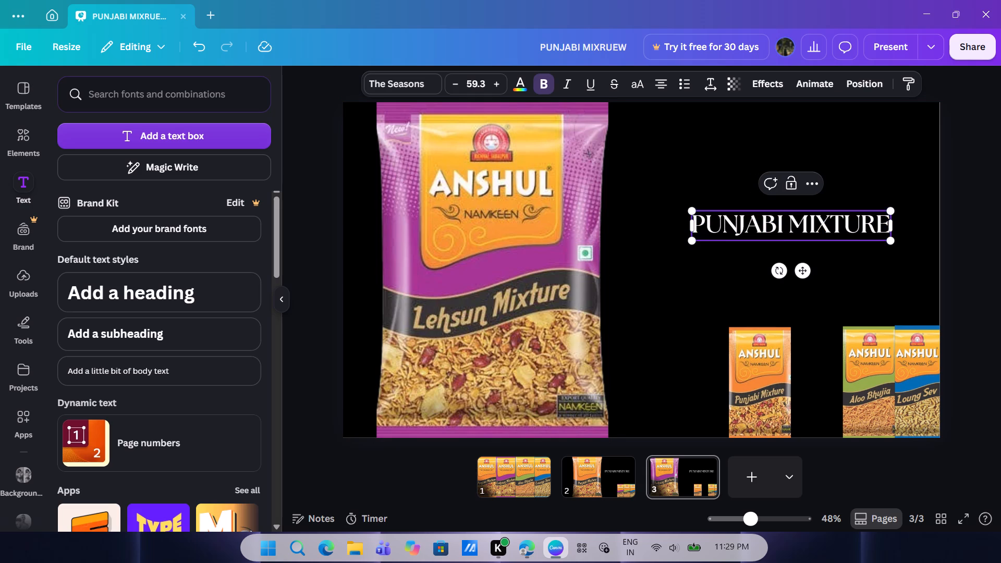
{"action": "key", "text": "BackSpace"}
{"action": "key", "text": "BackSpace"}
{"action": "key", "text": "BackSpace"}
{"action": "key", "text": "BackSpace"}
{"action": "key", "text": "BackSpace"}
{"action": "key", "text": "BackSpace"}
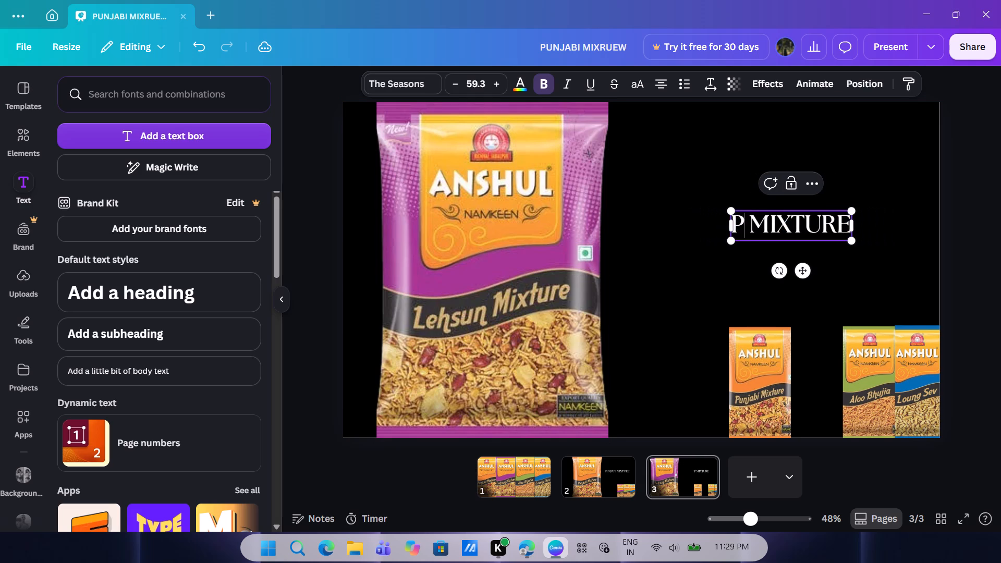
{"action": "key", "text": "BackSpace"}
{"action": "type", "text": "lesun"}
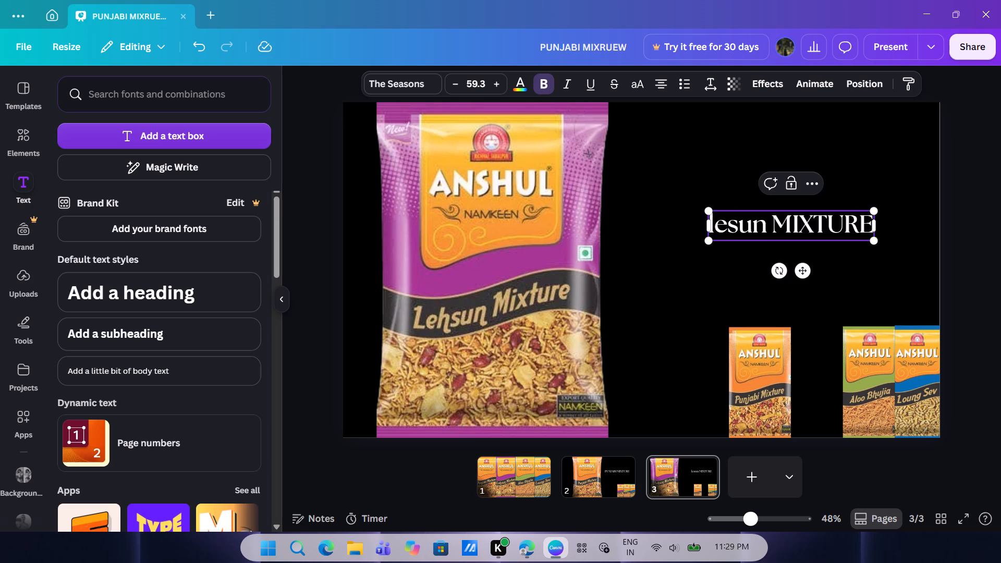
{"action": "key", "text": "BackSpace"}
{"action": "key", "text": "BackSpace"}
{"action": "key", "text": "BackSpace"}
{"action": "key", "text": "BackSpace"}
{"action": "key", "text": "BackSpace"}
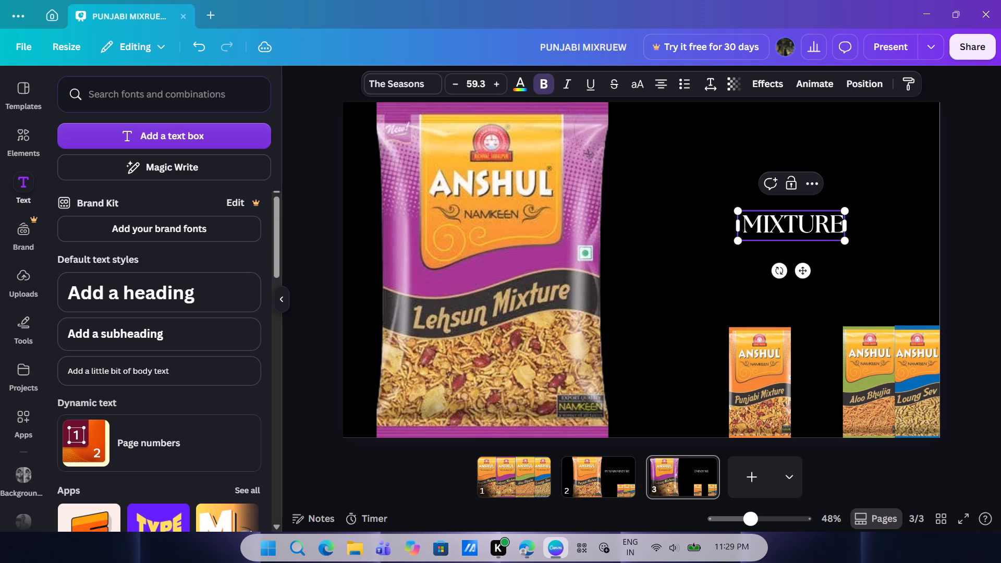
{"action": "type", "text": "LESUN"}
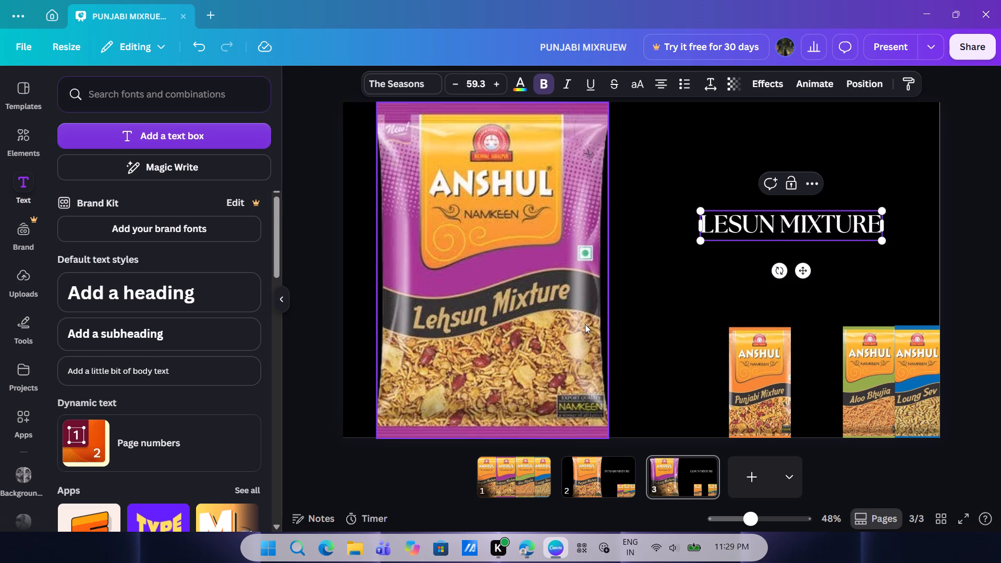
Move the large Lehsun Mixture pack on page 3 closer to the heading, keeping it aligned with the page's top and bottom edges.
{"action": "left_click_drag", "start_coordinate": [445, 323], "coordinate": [491, 328]}
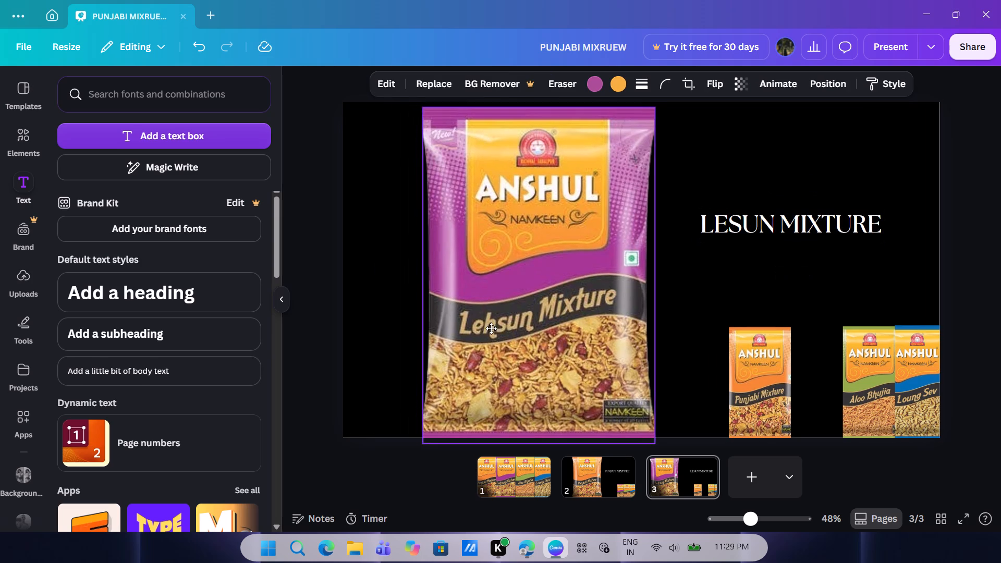
{"action": "left_click_drag", "start_coordinate": [491, 328], "coordinate": [489, 318]}
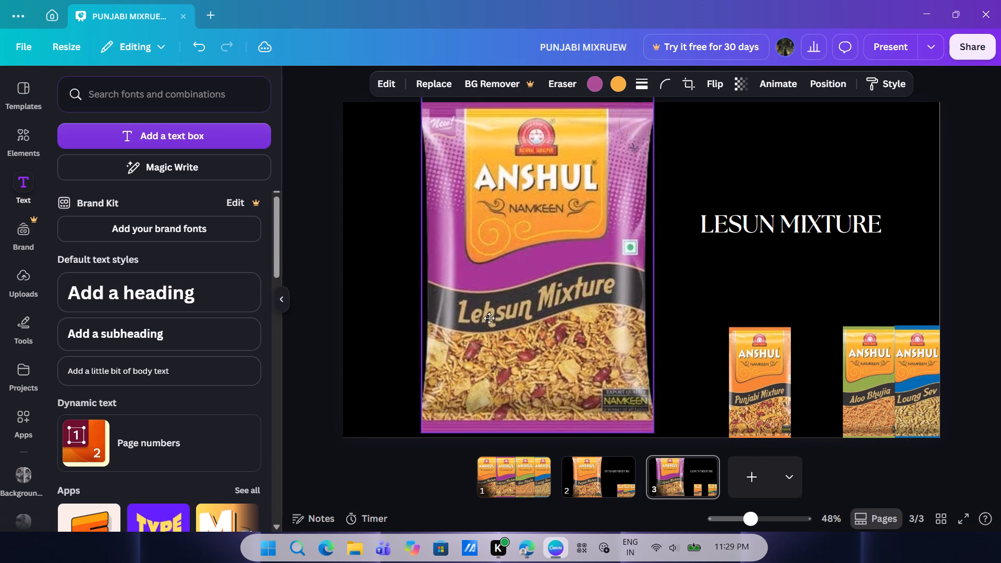
{"action": "left_click_drag", "start_coordinate": [489, 318], "coordinate": [493, 324]}
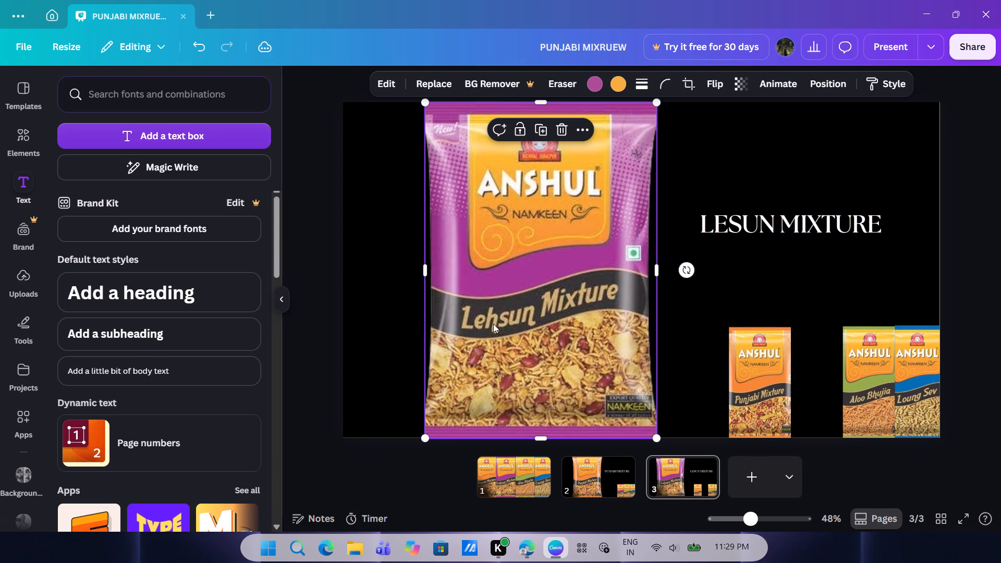
Insert the missing H in page 3's heading so it reads LEHSUN MIXTURE.
{"action": "left_click", "coordinate": [730, 230]}
{"action": "left_click", "coordinate": [730, 230]}
{"action": "key", "text": "h"}
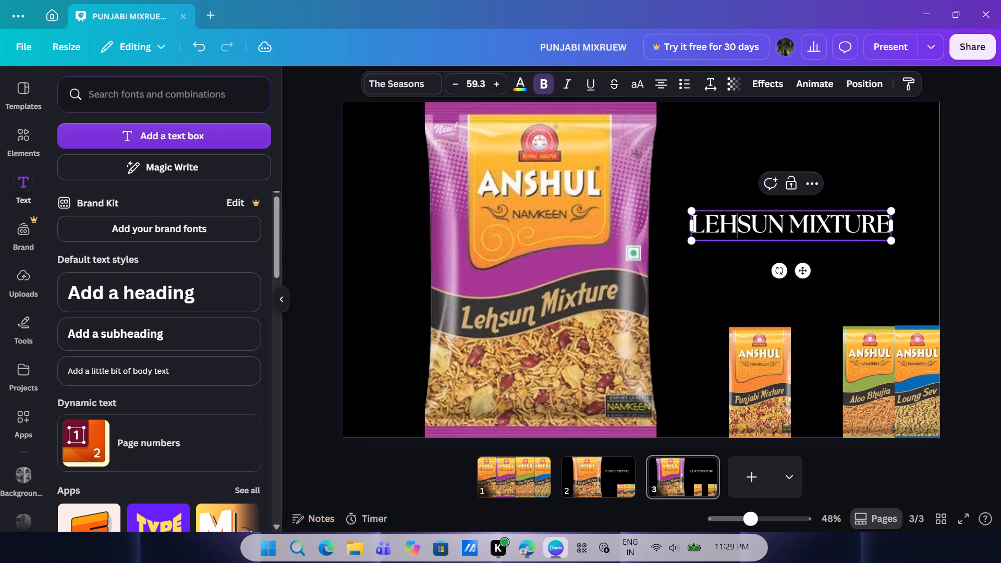
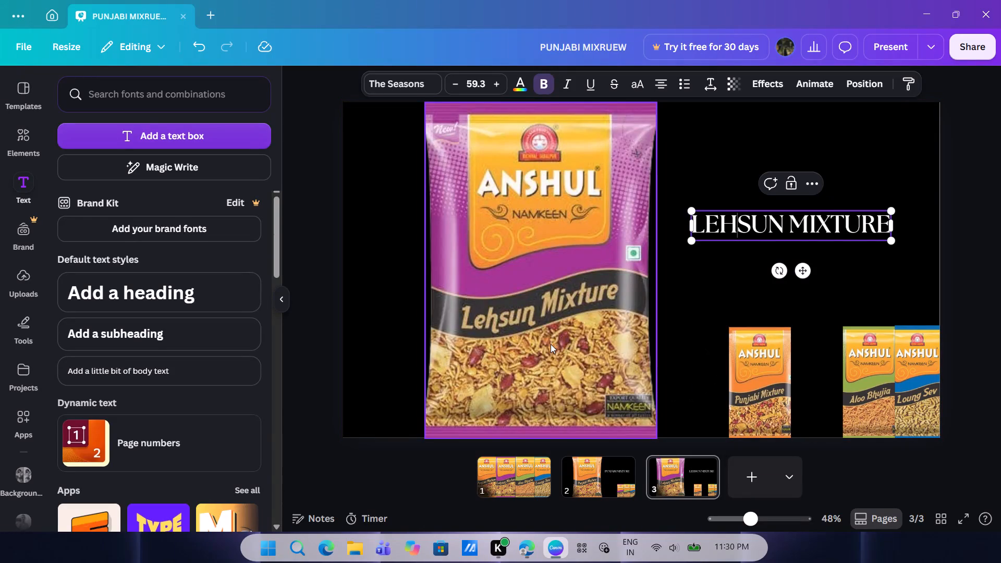
Fine-tune the left crop of the large Lehsun Mixture pack on page 3 so its whole left edge shows.
{"action": "left_click", "coordinate": [423, 101]}
{"action": "left_click", "coordinate": [458, 139]}
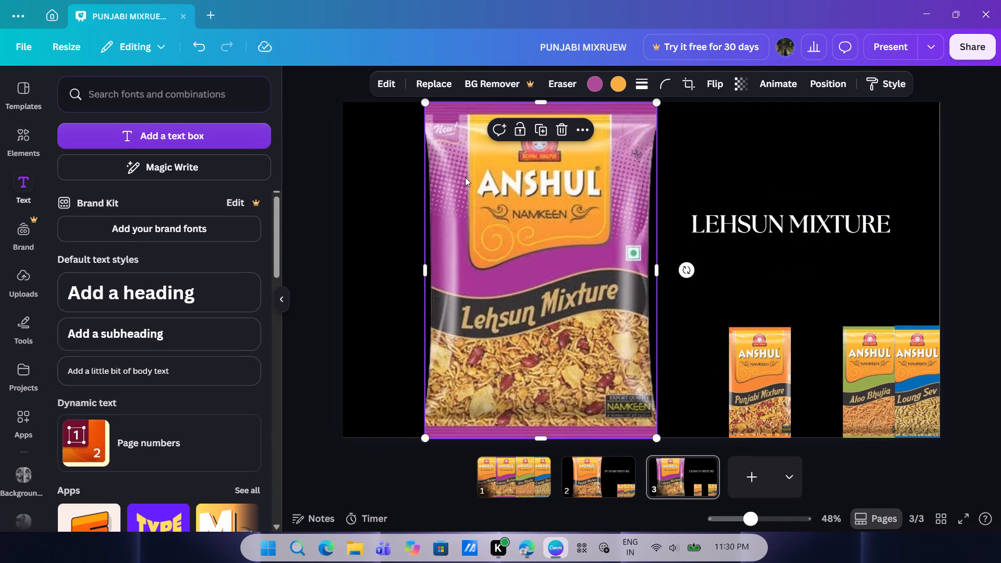
{"action": "left_click_drag", "start_coordinate": [426, 274], "coordinate": [454, 268]}
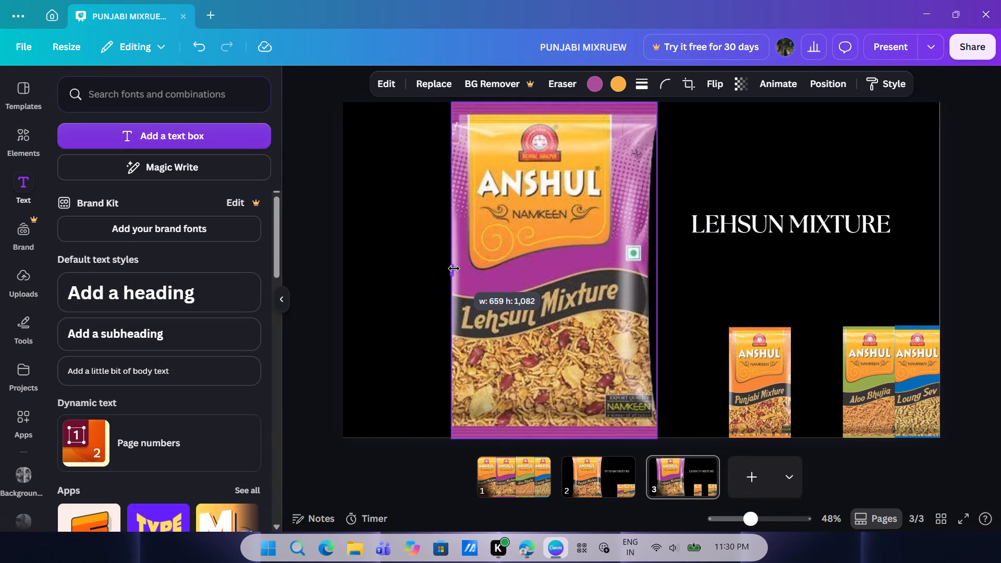
{"action": "left_click_drag", "start_coordinate": [454, 268], "coordinate": [418, 266]}
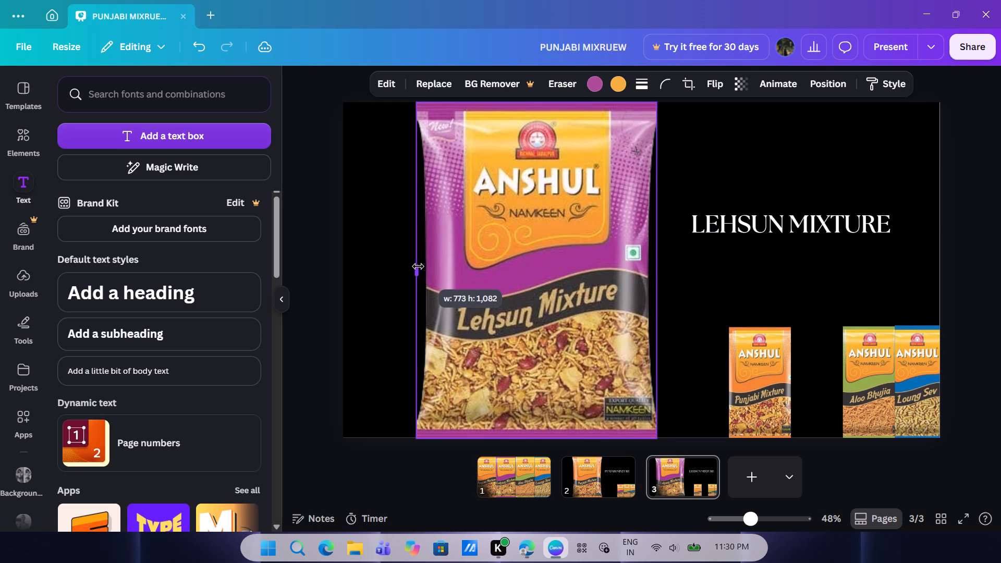
{"action": "left_click_drag", "start_coordinate": [418, 266], "coordinate": [424, 266]}
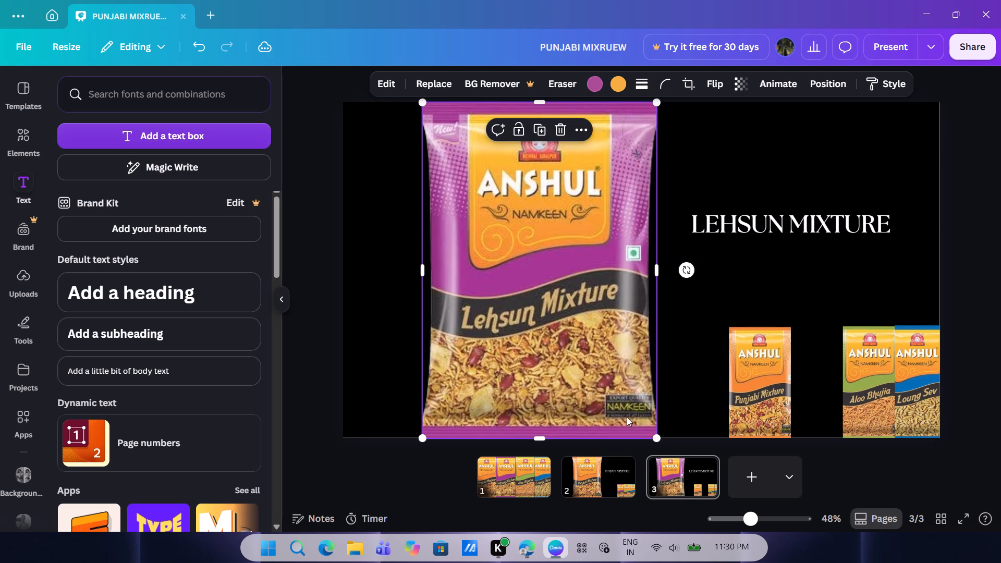
Duplicate page 3 as a new page 4.
{"action": "right_click", "coordinate": [680, 483]}
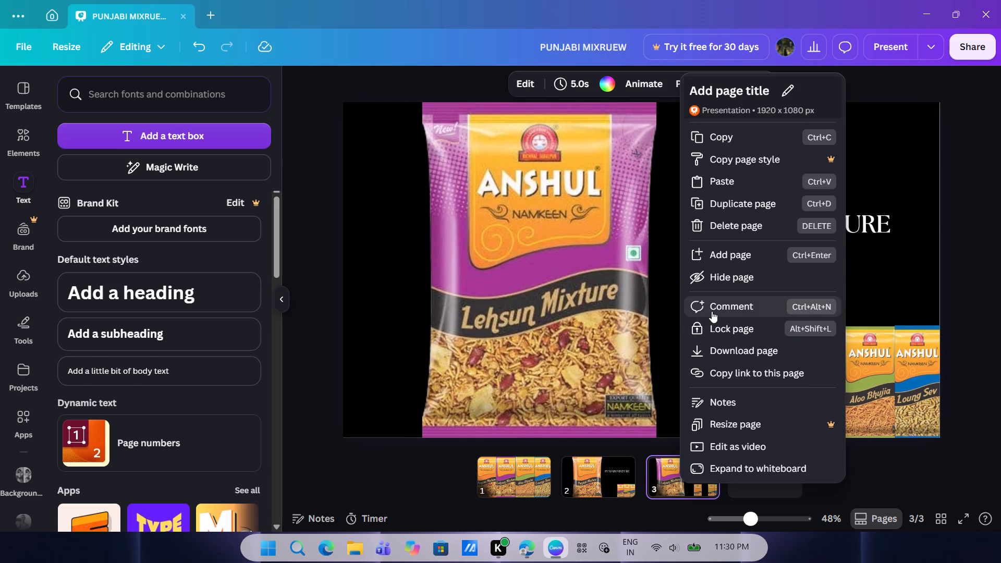
{"action": "left_click", "coordinate": [722, 202]}
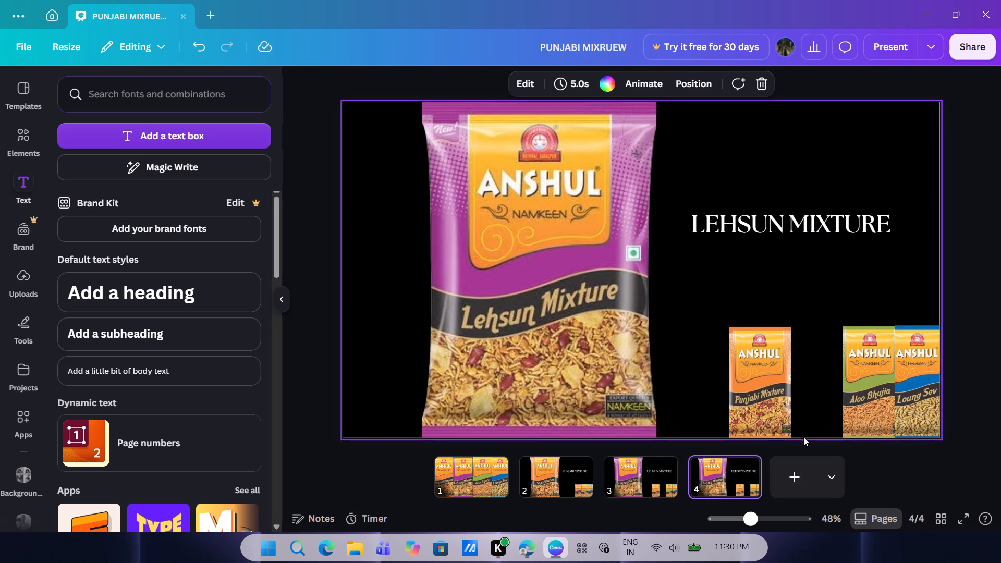
Shrink the large Lehsun Mixture pack on page 4 to about 360 high, matching the small packs.
{"action": "left_click", "coordinate": [441, 125]}
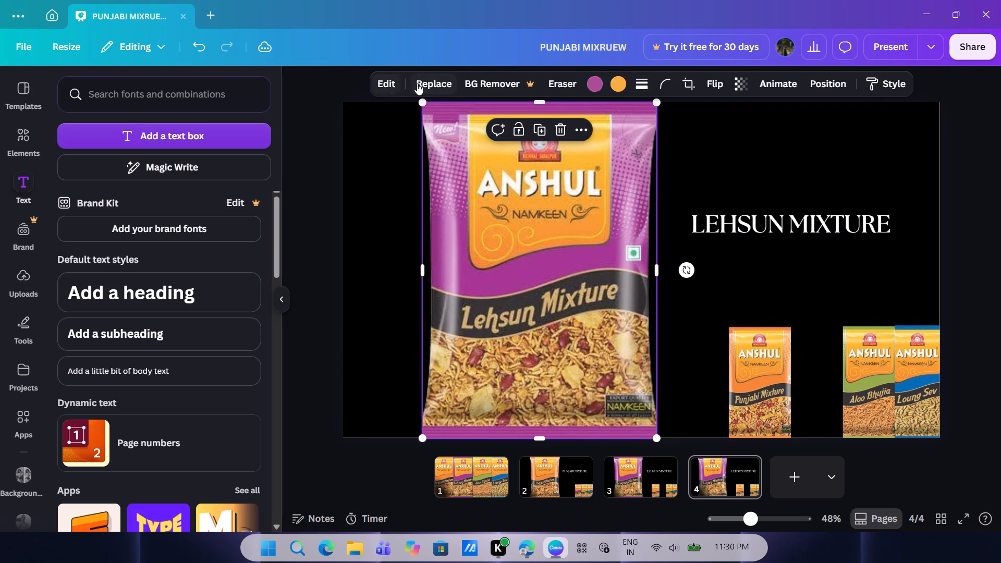
{"action": "left_click_drag", "start_coordinate": [419, 92], "coordinate": [421, 98]}
{"action": "left_click_drag", "start_coordinate": [421, 98], "coordinate": [544, 305]}
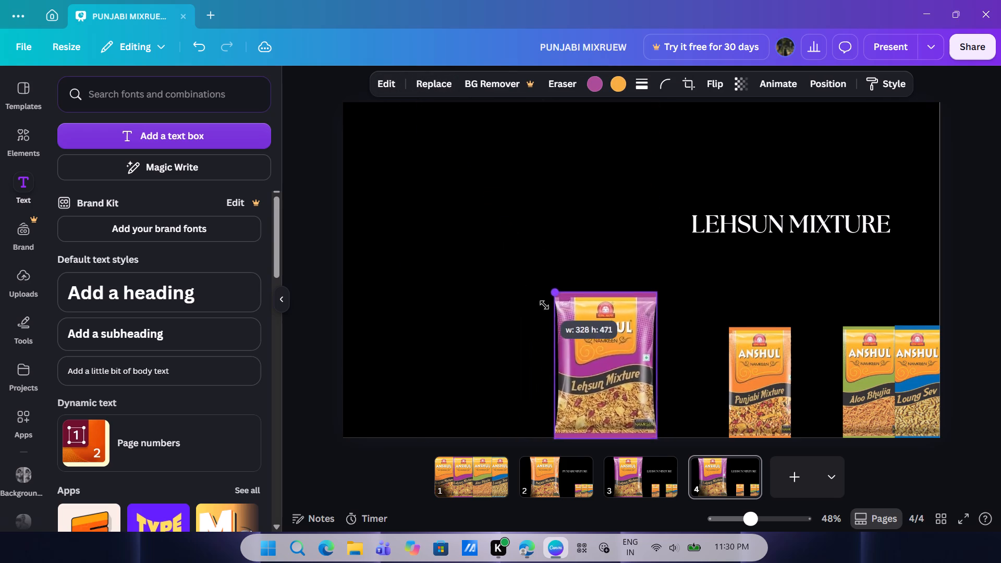
{"action": "left_click_drag", "start_coordinate": [544, 305], "coordinate": [510, 361]}
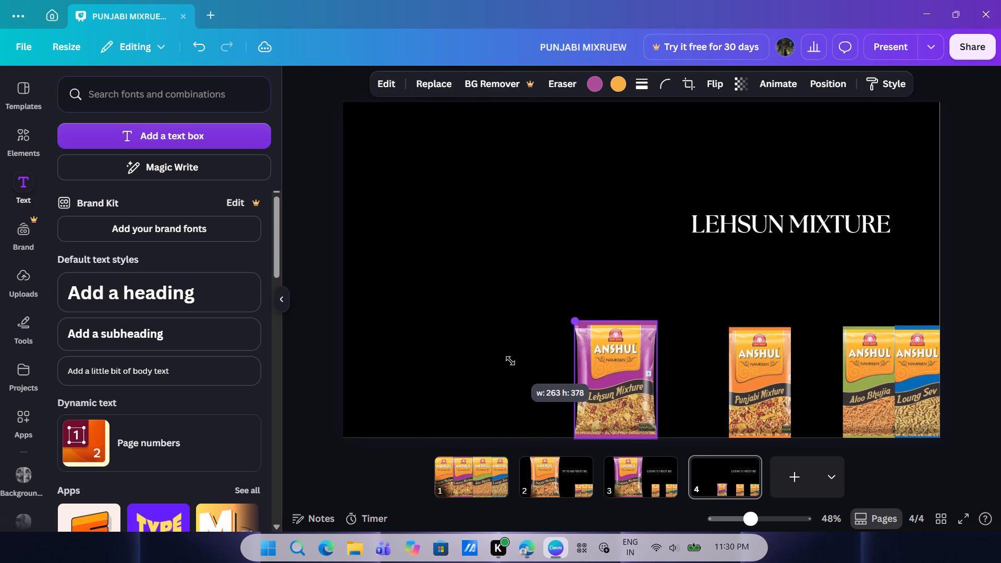
{"action": "left_click_drag", "start_coordinate": [510, 361], "coordinate": [512, 365]}
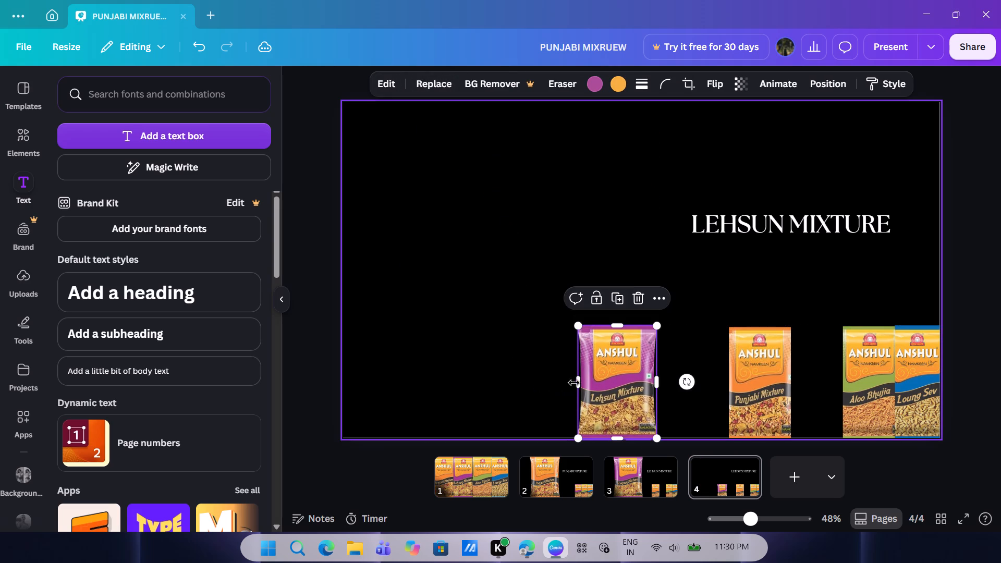
Crop the small Lehsun Mixture pack's sides to about 165 wide and fit it between the Punjabi Mixture and Aloo Bhujia packs.
{"action": "left_click", "coordinate": [576, 381]}
{"action": "left_click_drag", "start_coordinate": [576, 381], "coordinate": [582, 382]}
{"action": "left_click_drag", "start_coordinate": [657, 388], "coordinate": [648, 388]}
{"action": "left_click_drag", "start_coordinate": [628, 389], "coordinate": [830, 389]}
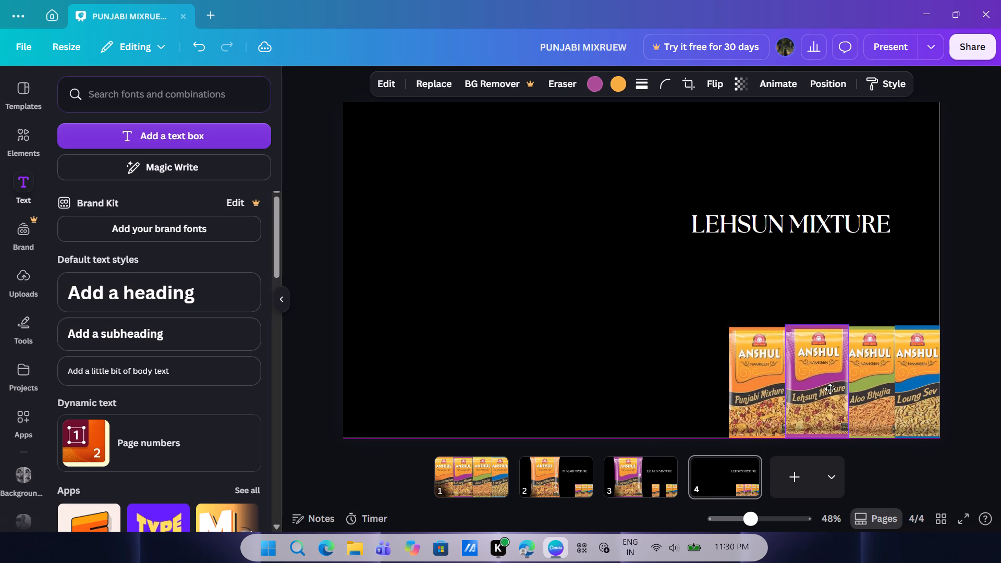
{"action": "left_click_drag", "start_coordinate": [830, 389], "coordinate": [837, 390]}
{"action": "left_click", "coordinate": [837, 390]}
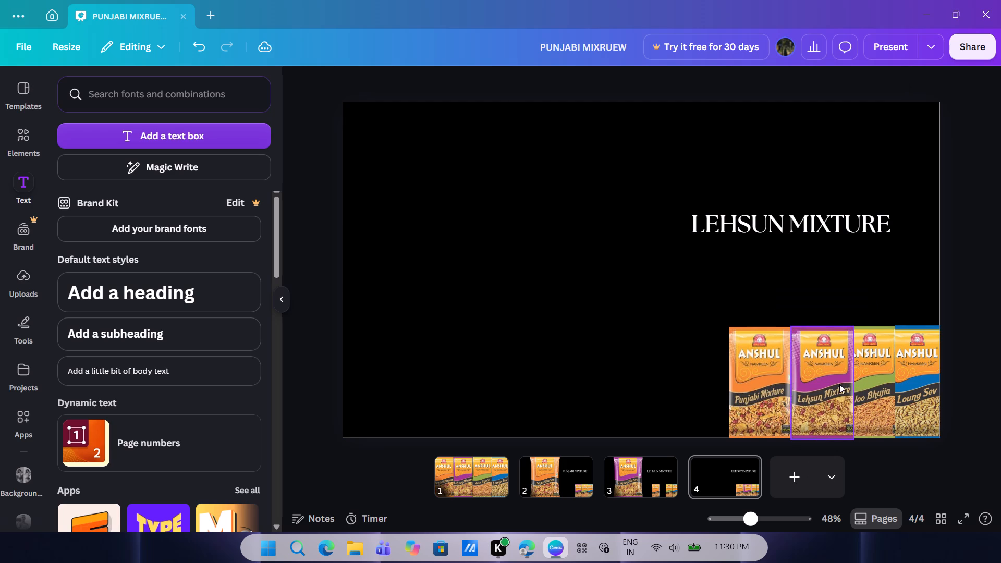
{"action": "left_click", "coordinate": [839, 384]}
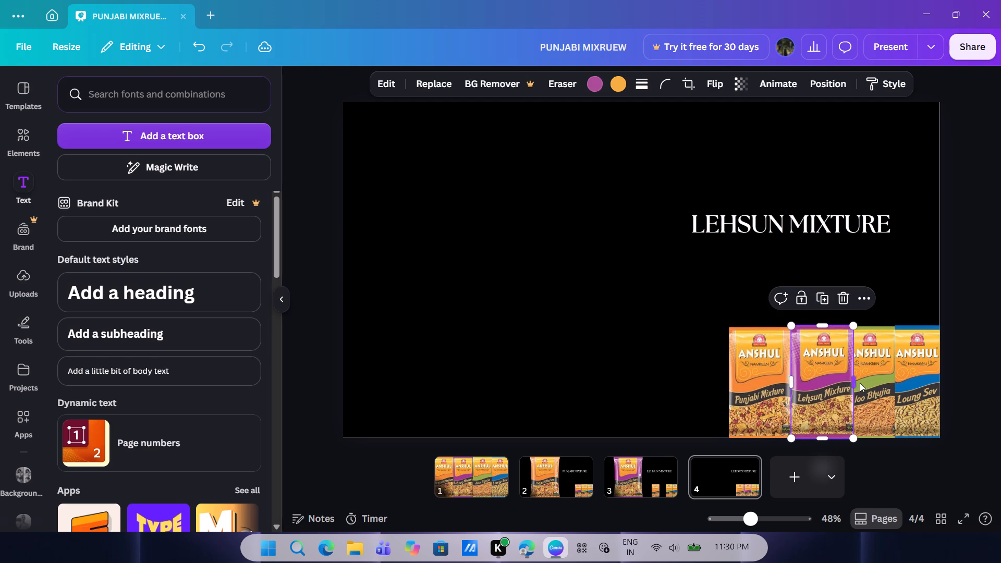
{"action": "left_click_drag", "start_coordinate": [856, 384], "coordinate": [846, 384]}
{"action": "left_click_drag", "start_coordinate": [791, 384], "coordinate": [798, 384]}
{"action": "left_click_drag", "start_coordinate": [843, 382], "coordinate": [848, 381]}
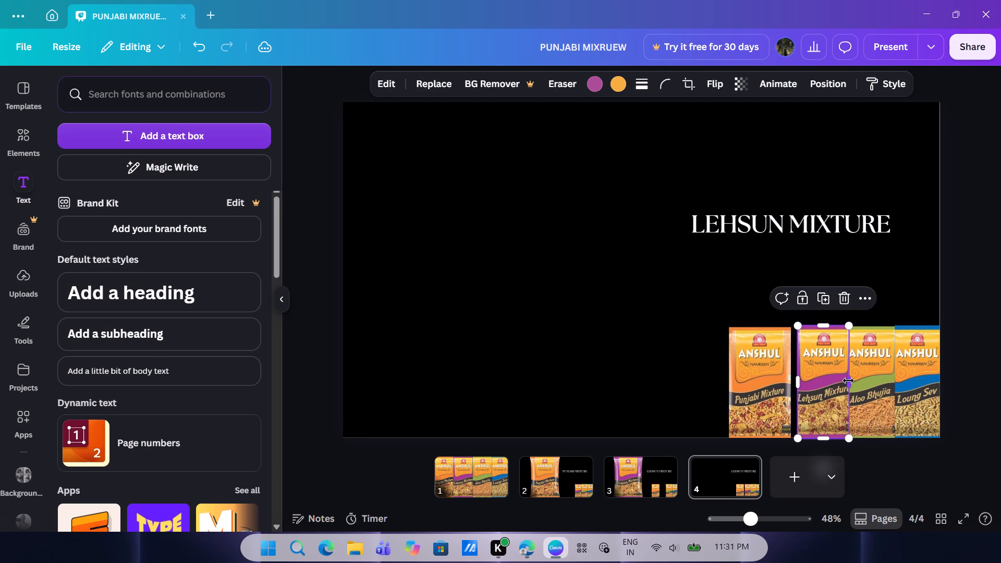
{"action": "left_click_drag", "start_coordinate": [833, 383], "coordinate": [828, 384]}
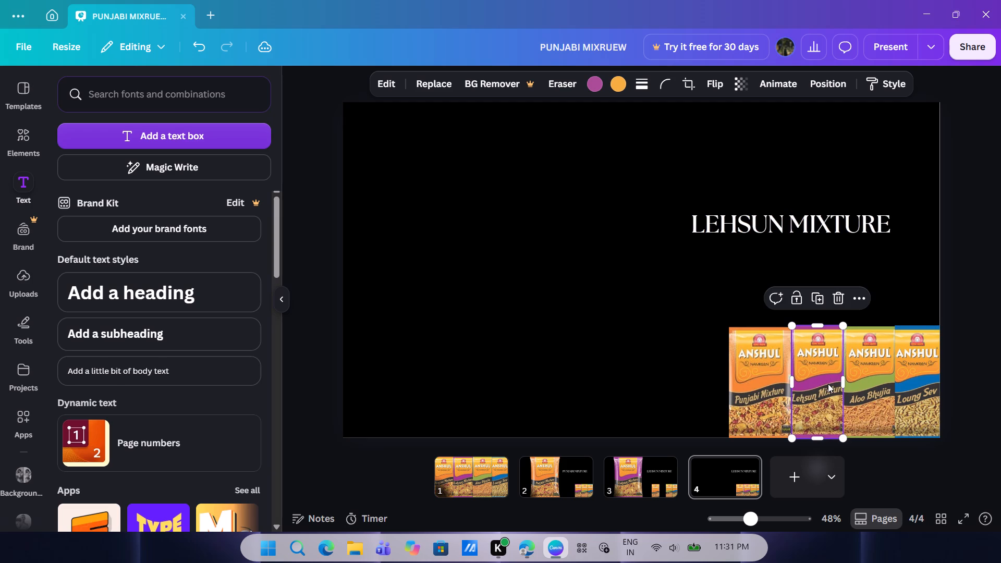
{"action": "left_click", "coordinate": [812, 327]}
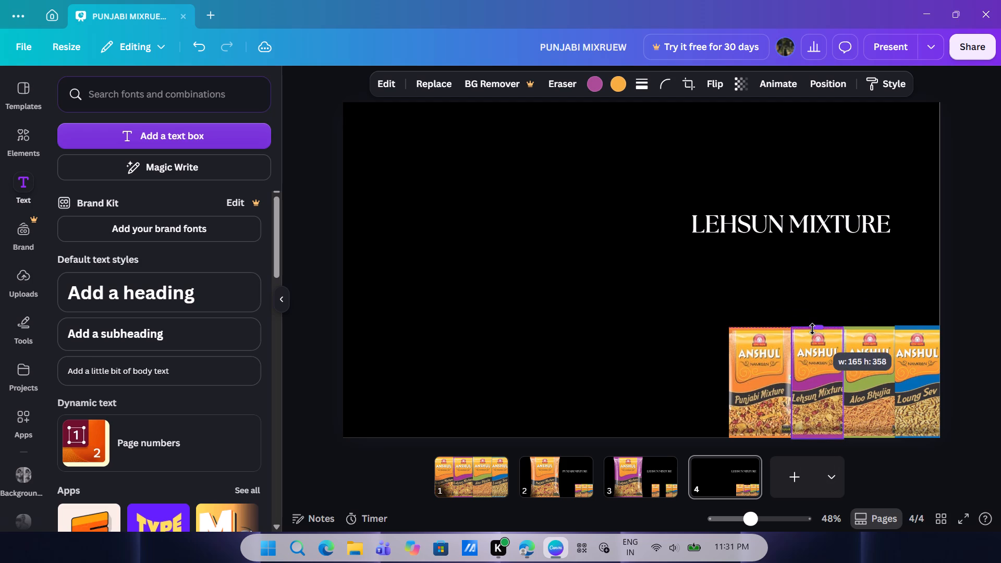
{"action": "left_click", "coordinate": [840, 246]}
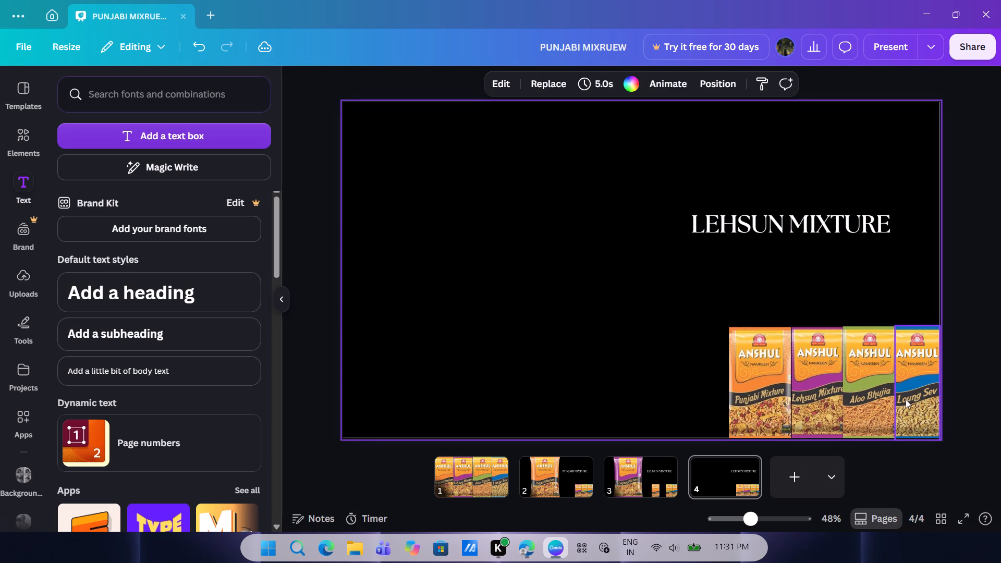
Enlarge the Aloo Bhujia pack on page 4 to about 1,098 high and move it to the empty area beside the heading.
{"action": "left_click", "coordinate": [873, 380]}
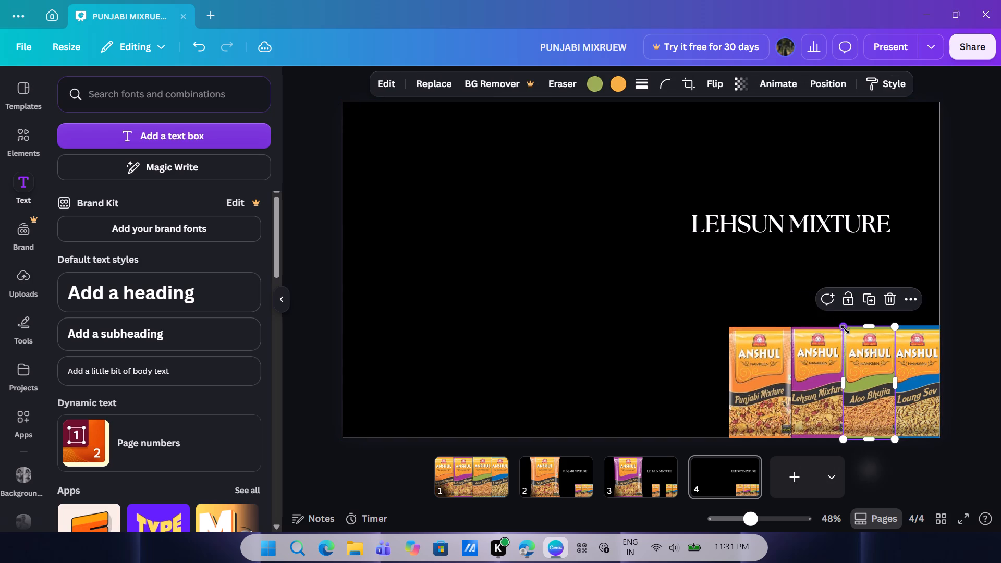
{"action": "left_click_drag", "start_coordinate": [845, 329], "coordinate": [565, 193]}
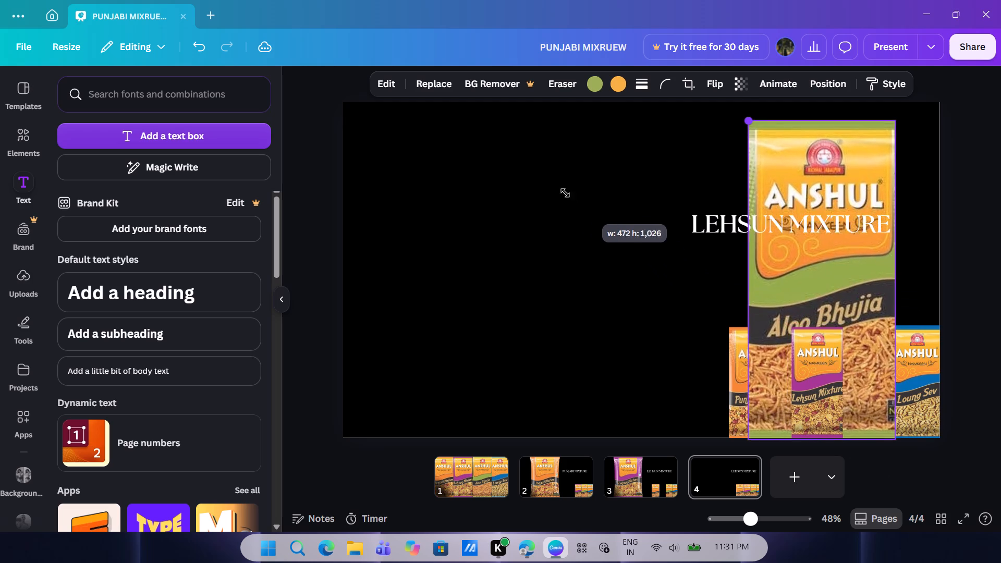
{"action": "left_click_drag", "start_coordinate": [565, 193], "coordinate": [542, 194]}
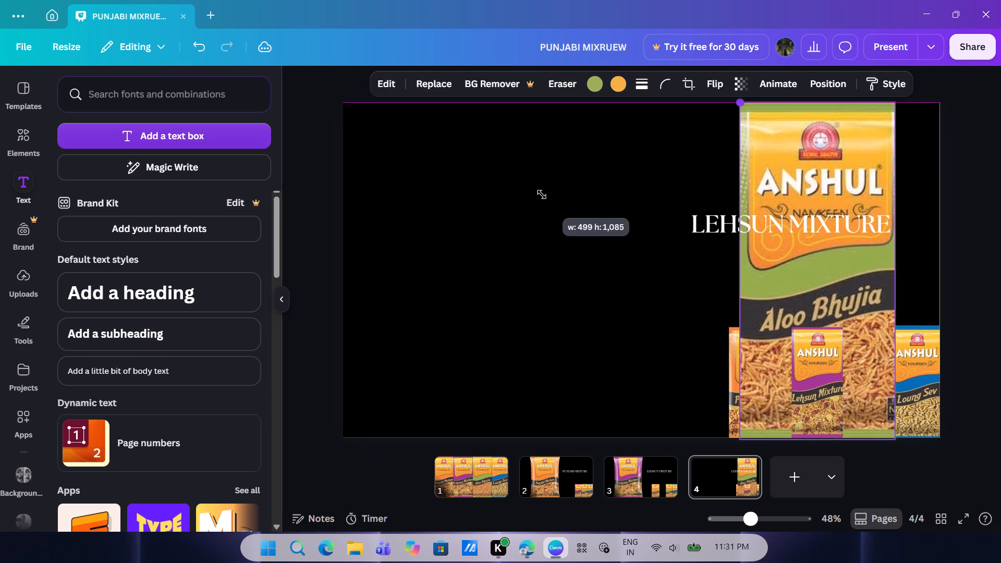
{"action": "left_click_drag", "start_coordinate": [542, 194], "coordinate": [541, 192]}
{"action": "left_click_drag", "start_coordinate": [854, 179], "coordinate": [637, 246]}
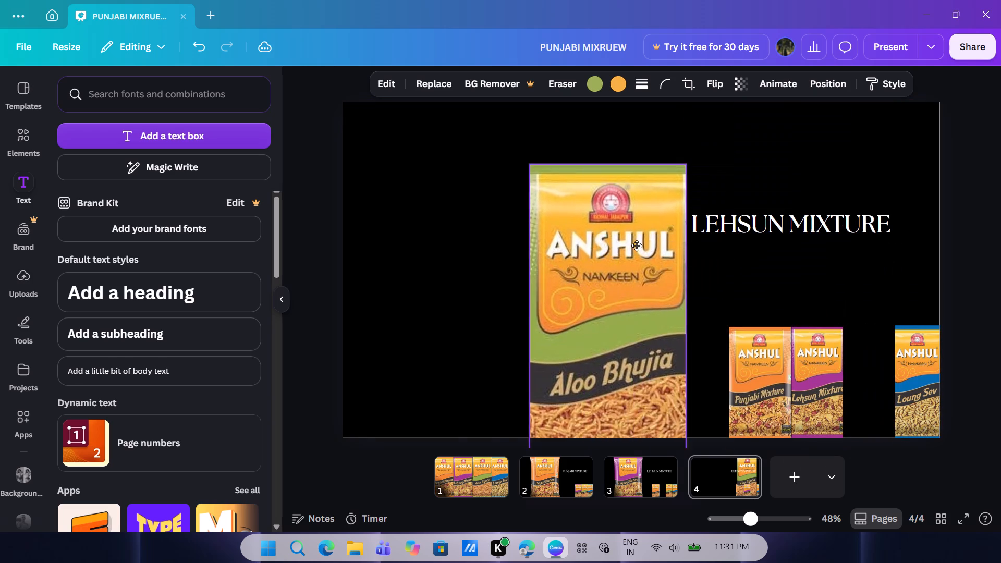
{"action": "left_click_drag", "start_coordinate": [637, 246], "coordinate": [567, 176]}
Uncrop both sides of the large Aloo Bhujia pack on page 4 so its full width shows.
{"action": "left_click_drag", "start_coordinate": [607, 268], "coordinate": [636, 268]}
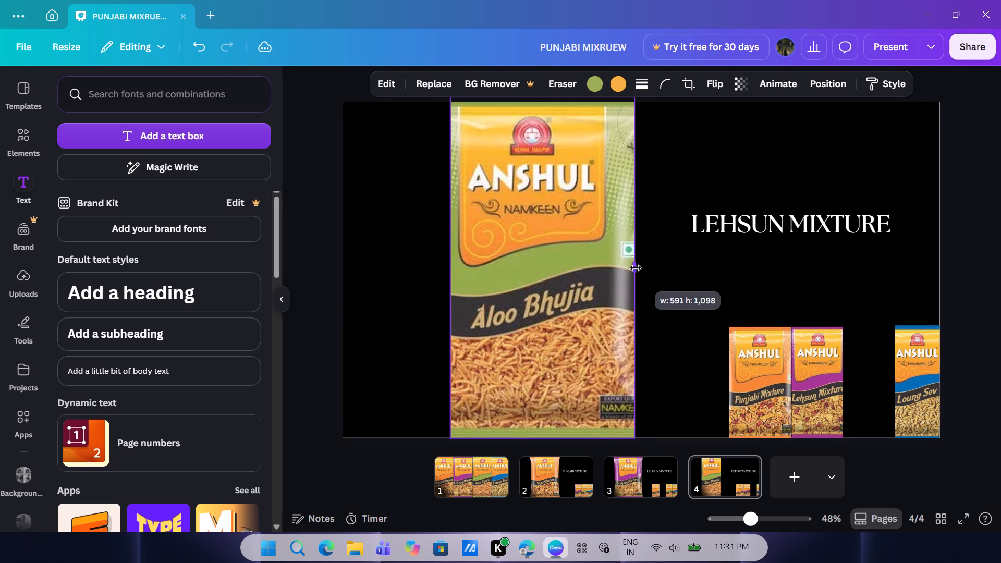
{"action": "left_click_drag", "start_coordinate": [636, 268], "coordinate": [656, 268]}
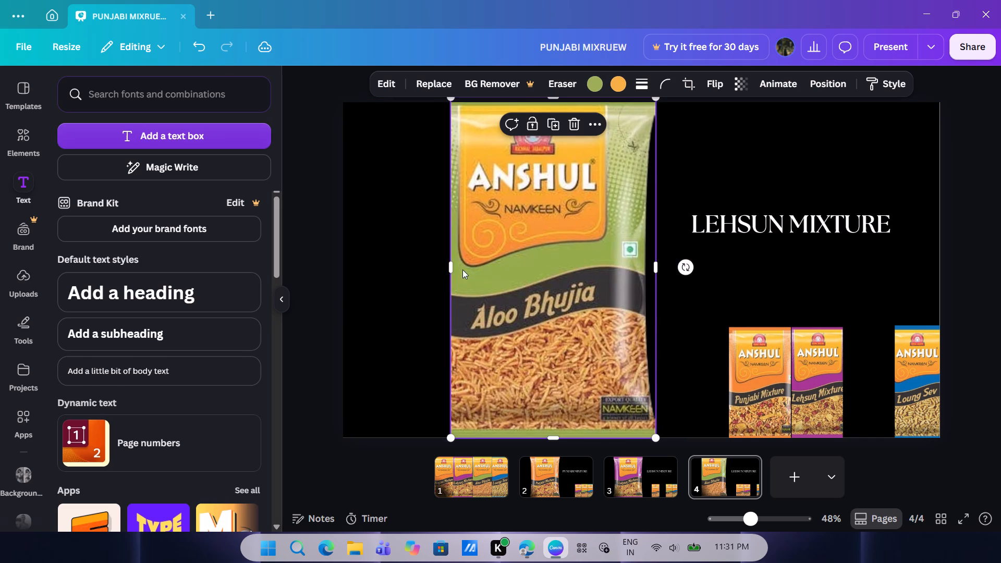
{"action": "left_click_drag", "start_coordinate": [447, 271], "coordinate": [400, 266]}
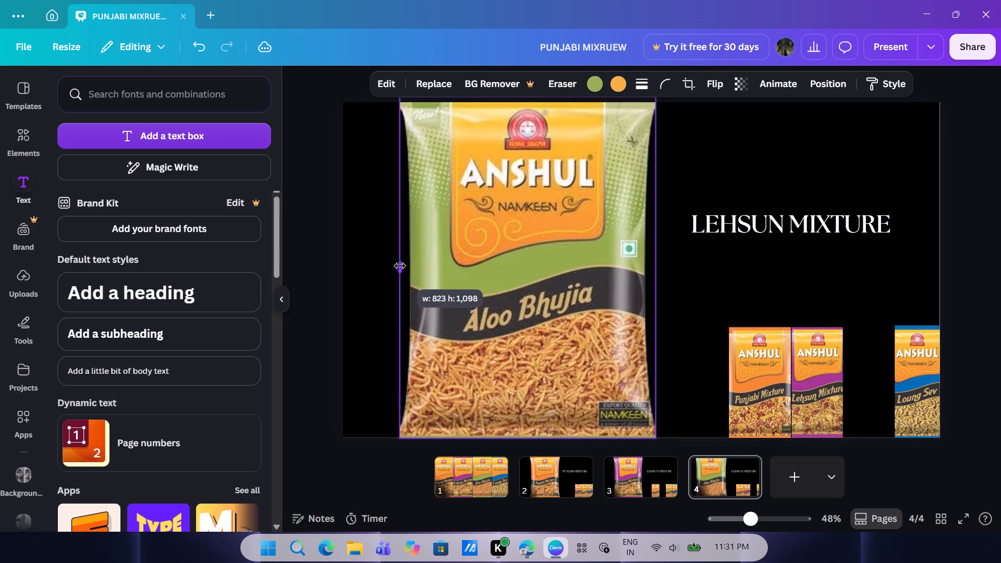
{"action": "left_click_drag", "start_coordinate": [400, 266], "coordinate": [404, 268]}
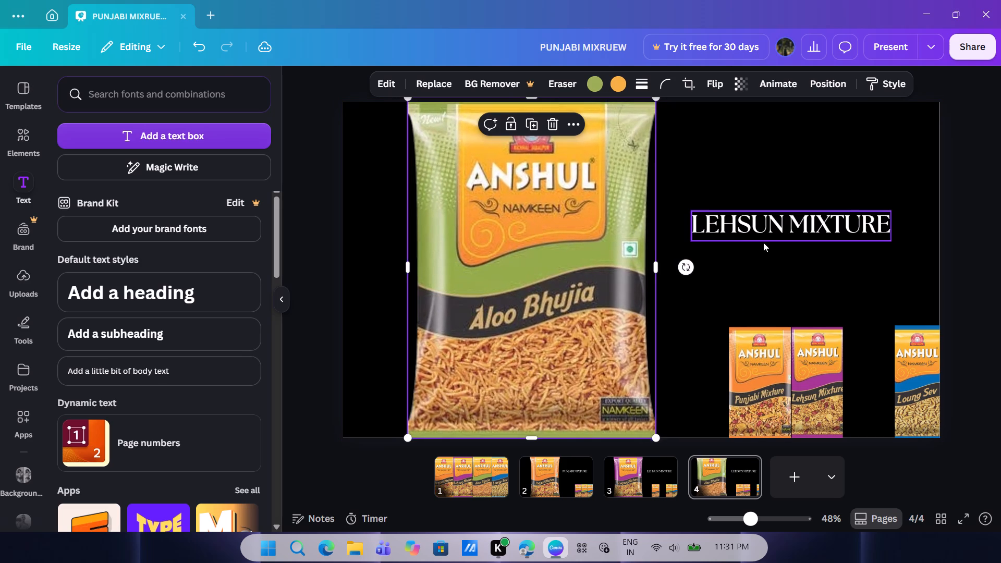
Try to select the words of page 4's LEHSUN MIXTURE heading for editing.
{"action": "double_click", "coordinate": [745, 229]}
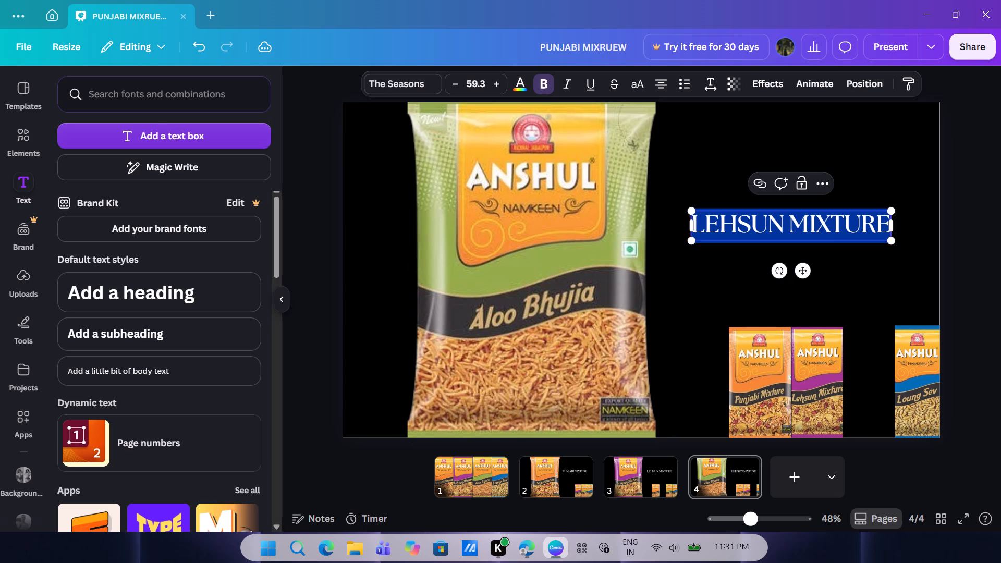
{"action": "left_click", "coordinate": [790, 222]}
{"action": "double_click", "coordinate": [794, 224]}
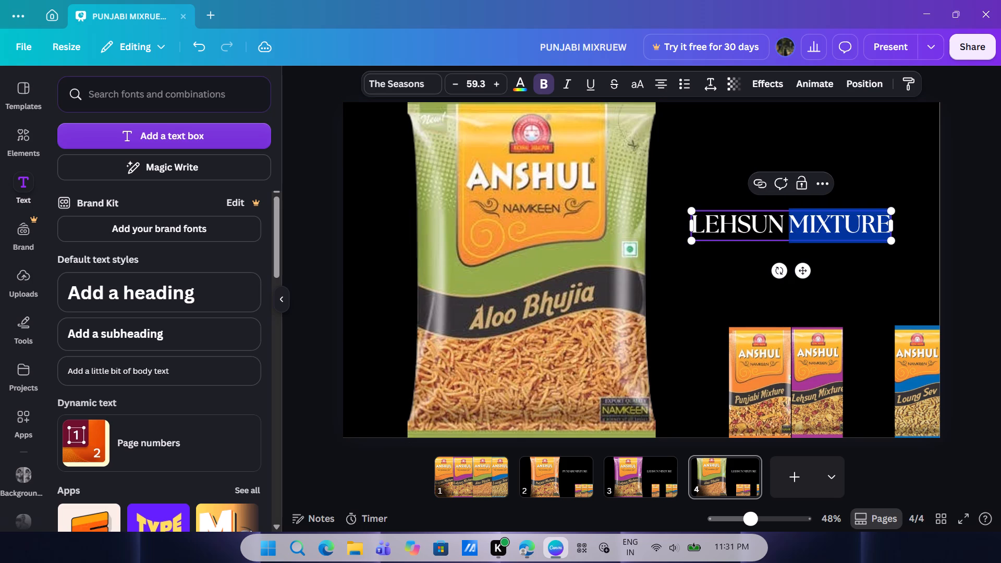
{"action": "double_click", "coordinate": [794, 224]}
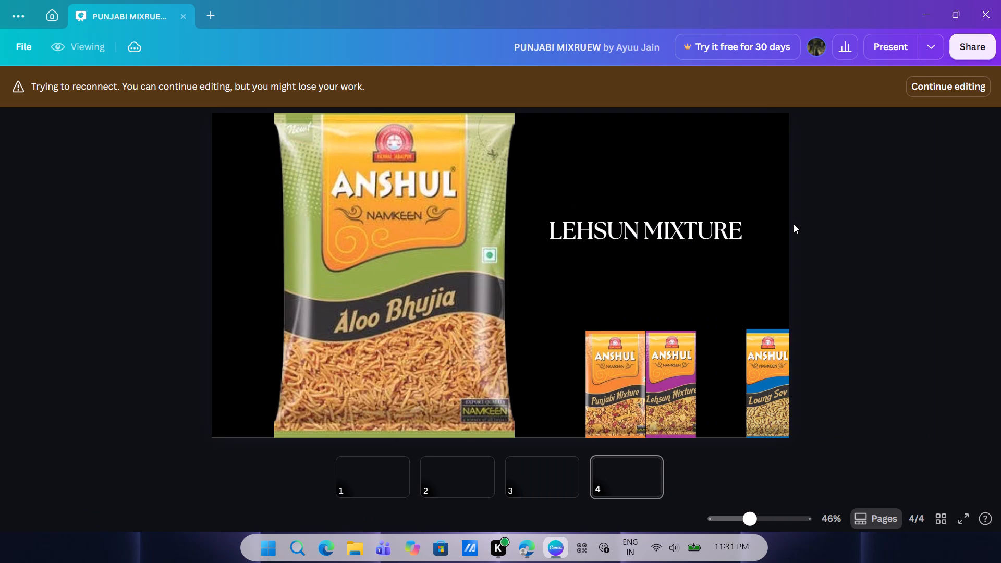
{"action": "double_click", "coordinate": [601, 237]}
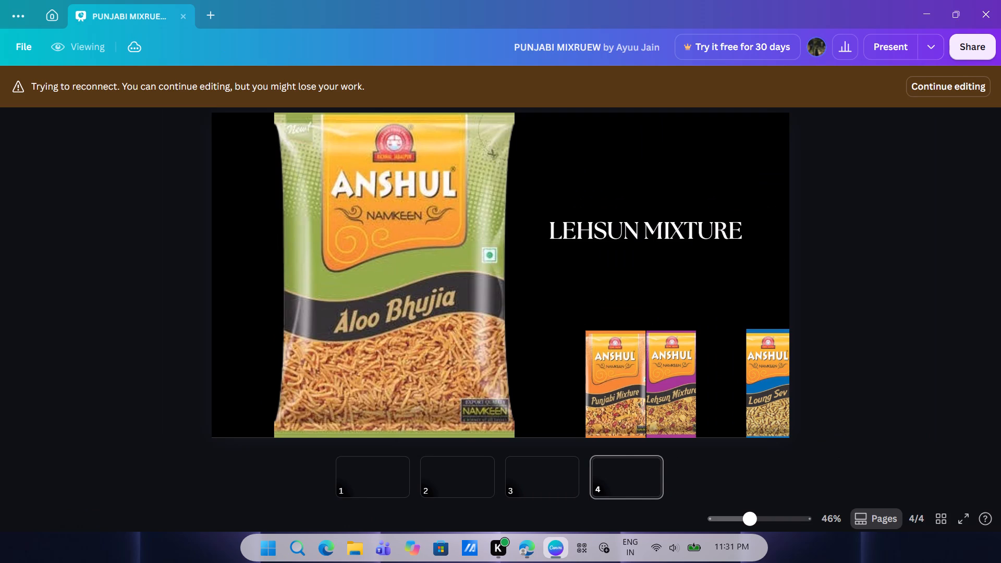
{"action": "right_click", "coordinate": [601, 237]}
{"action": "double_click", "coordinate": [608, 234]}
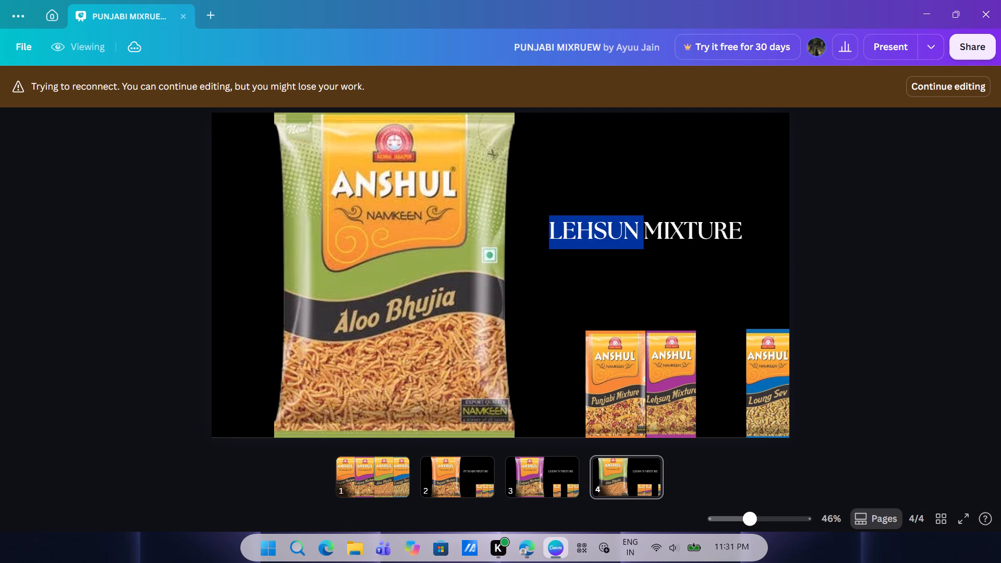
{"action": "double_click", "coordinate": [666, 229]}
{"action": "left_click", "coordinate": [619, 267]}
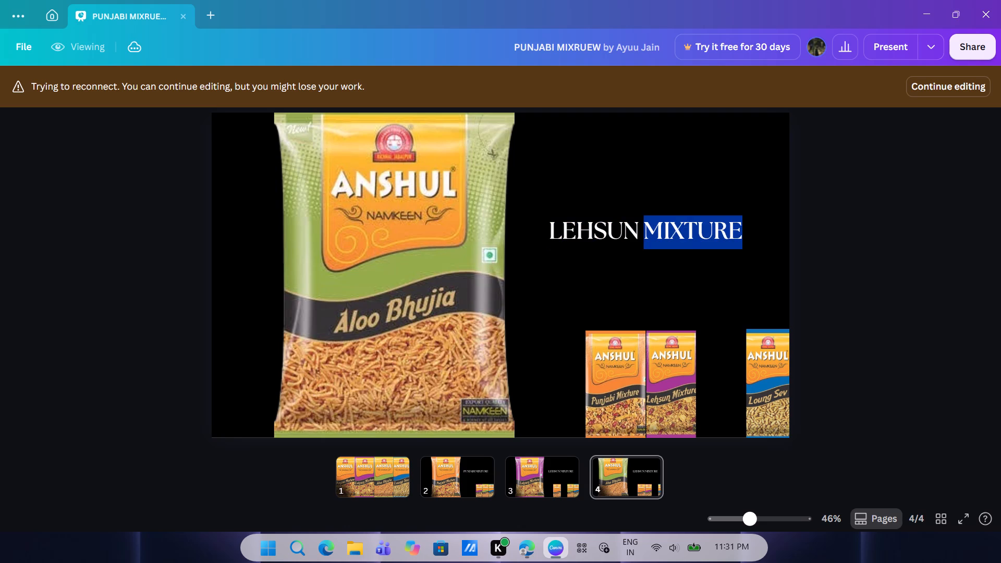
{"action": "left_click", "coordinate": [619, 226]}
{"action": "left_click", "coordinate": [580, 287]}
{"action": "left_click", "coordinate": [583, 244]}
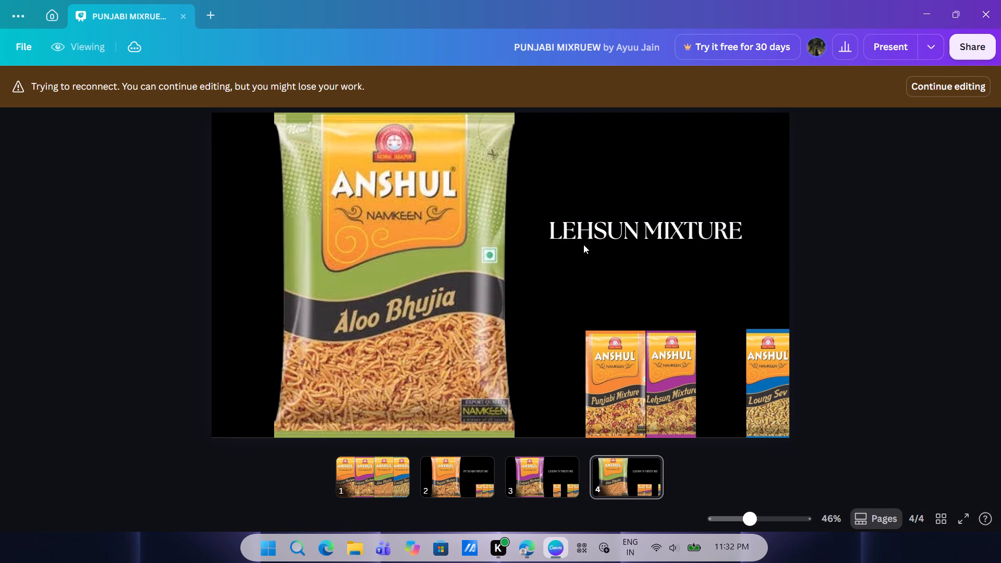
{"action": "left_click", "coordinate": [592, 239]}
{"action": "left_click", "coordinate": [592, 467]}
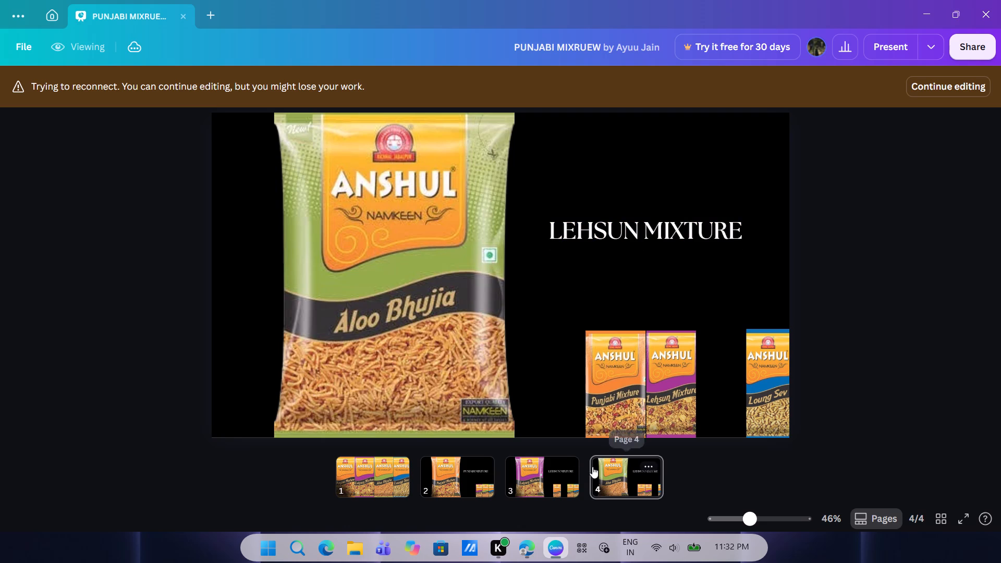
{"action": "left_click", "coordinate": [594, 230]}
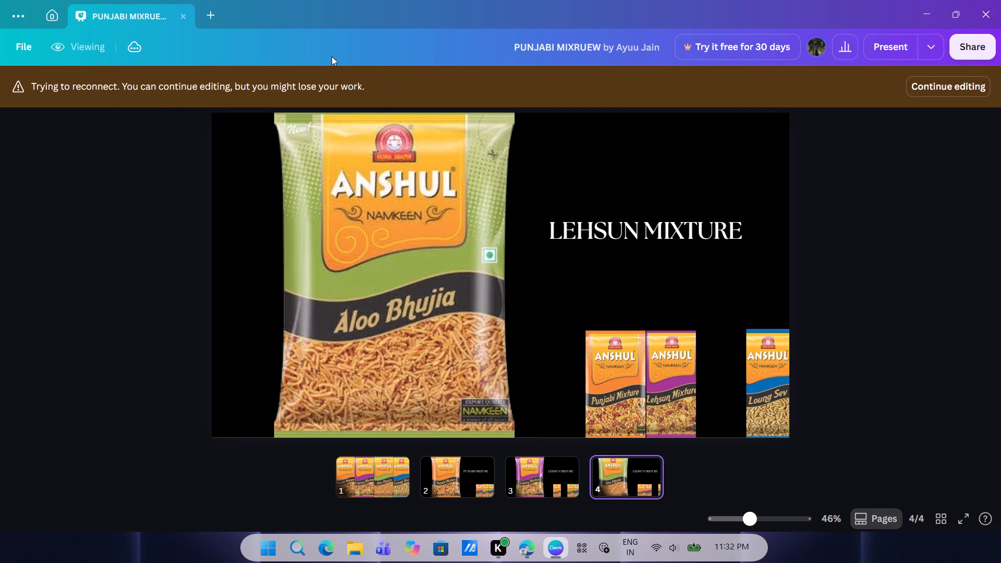
Reload the disconnected design and continue past the unsaved changes.
{"action": "key", "text": "ctrl+r"}
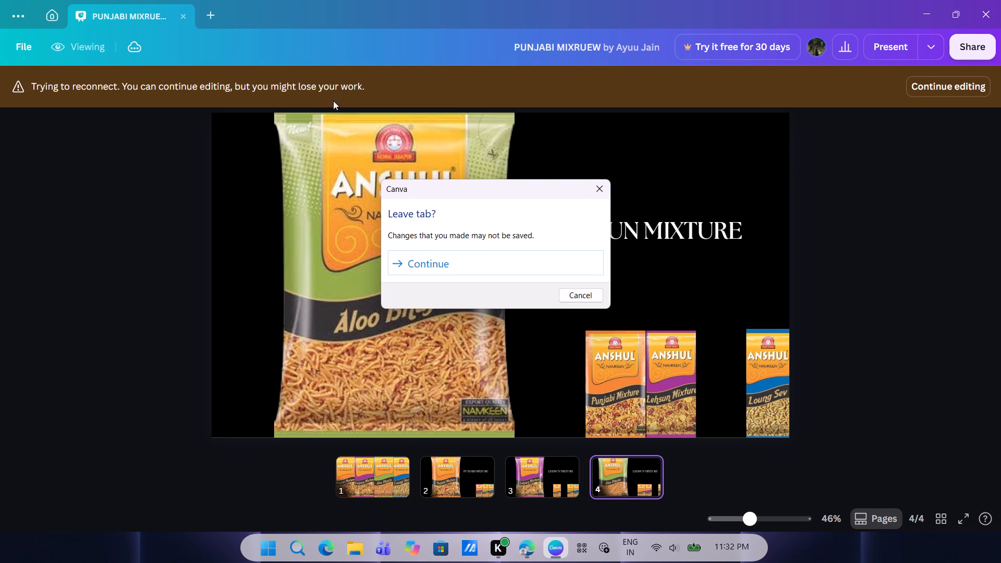
{"action": "left_click", "coordinate": [437, 260]}
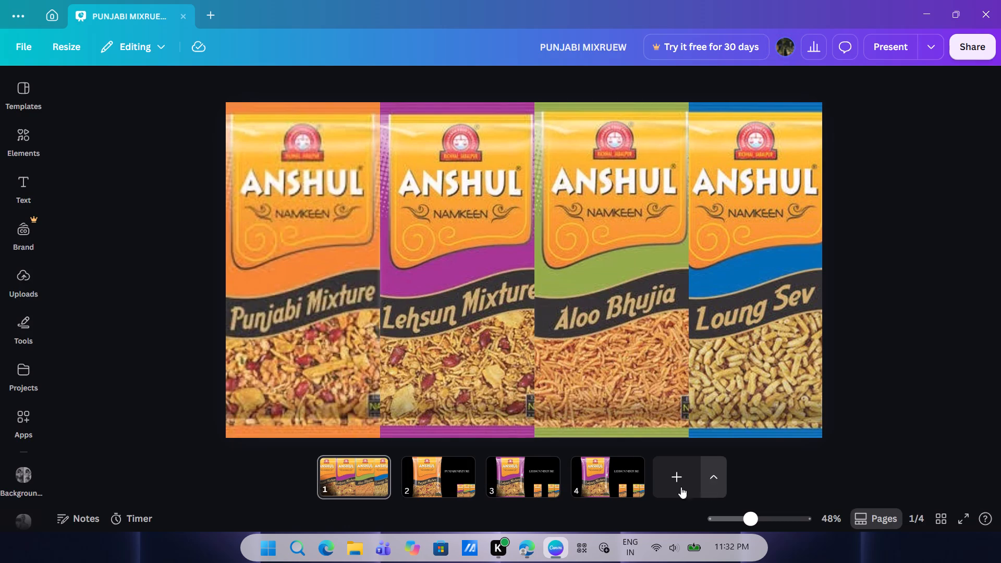
Replace the LEHSUN MIXTURE heading on page 4 with ALOO BHUJIYA.
{"action": "left_click", "coordinate": [630, 475]}
{"action": "double_click", "coordinate": [580, 241]}
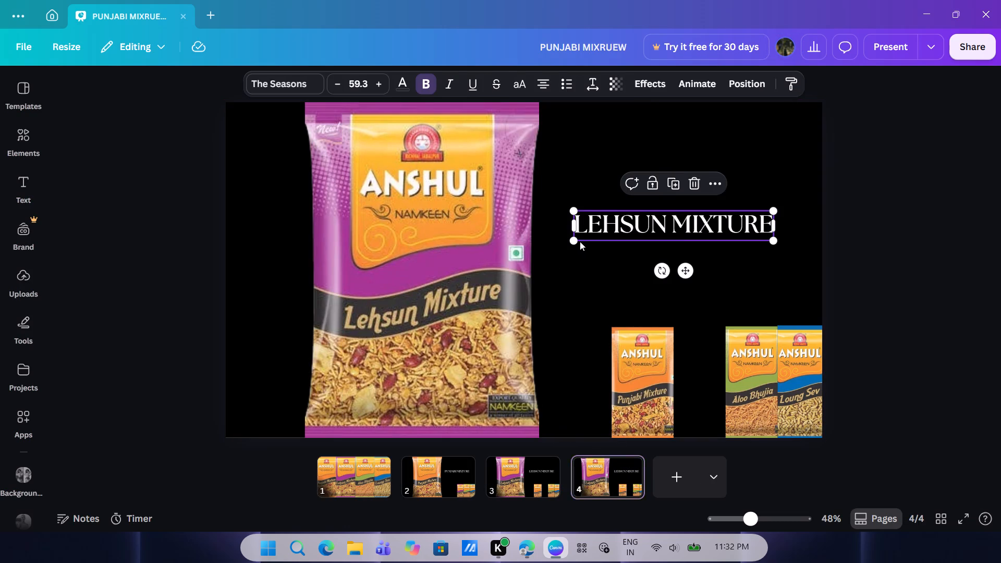
{"action": "key", "text": "backslash"}
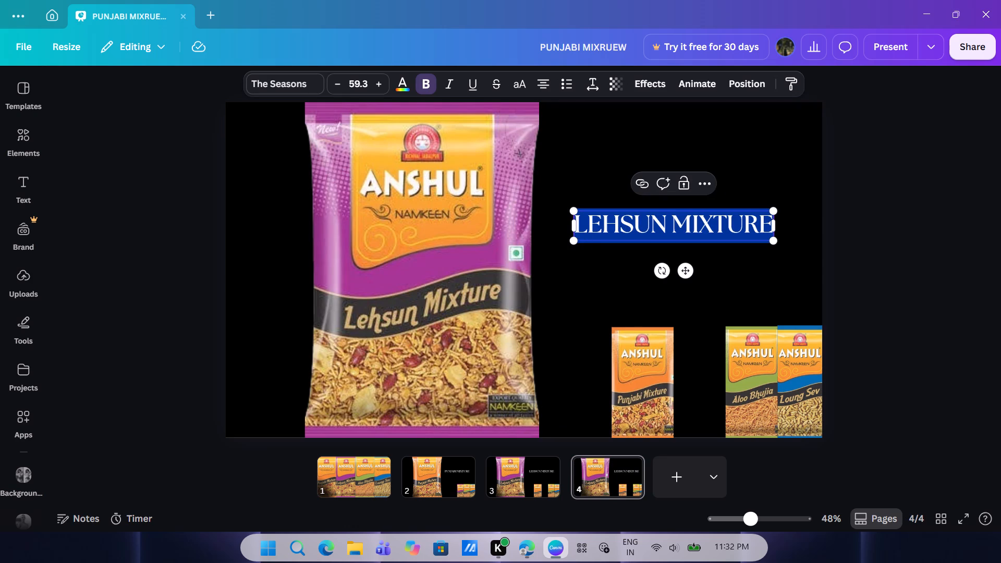
{"action": "key", "text": "BackSpace"}
{"action": "key", "text": "BackSpace"}
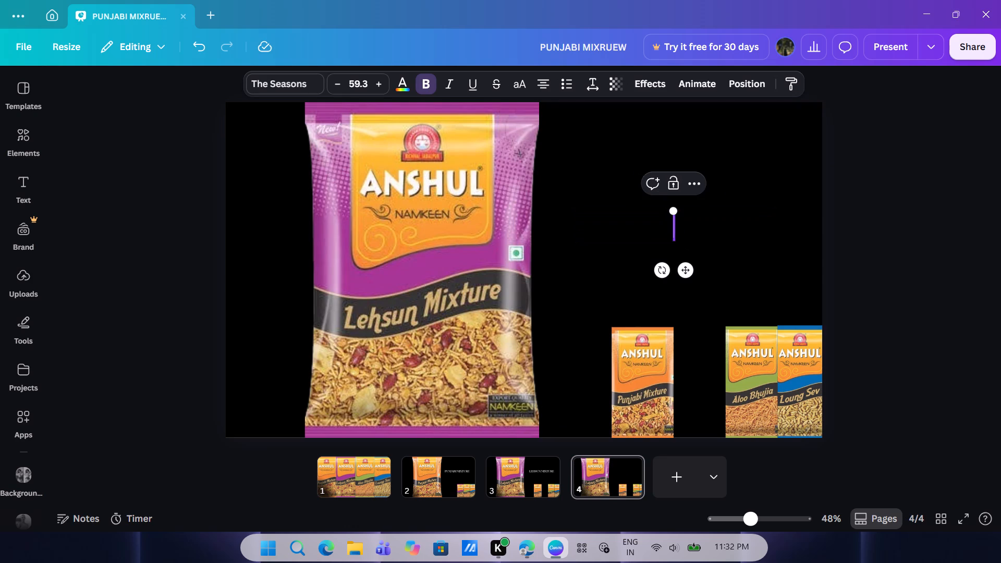
{"action": "type", "text": "ALLO"}
{"action": "key", "text": "BackSpace"}
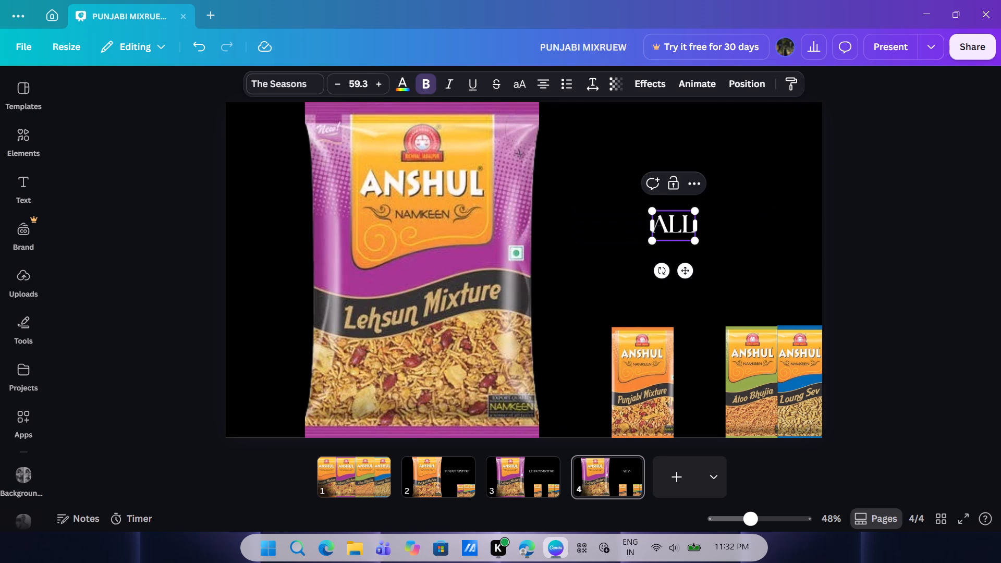
{"action": "key", "text": "BackSpace"}
{"action": "type", "text": "OO BHUJIYA"}
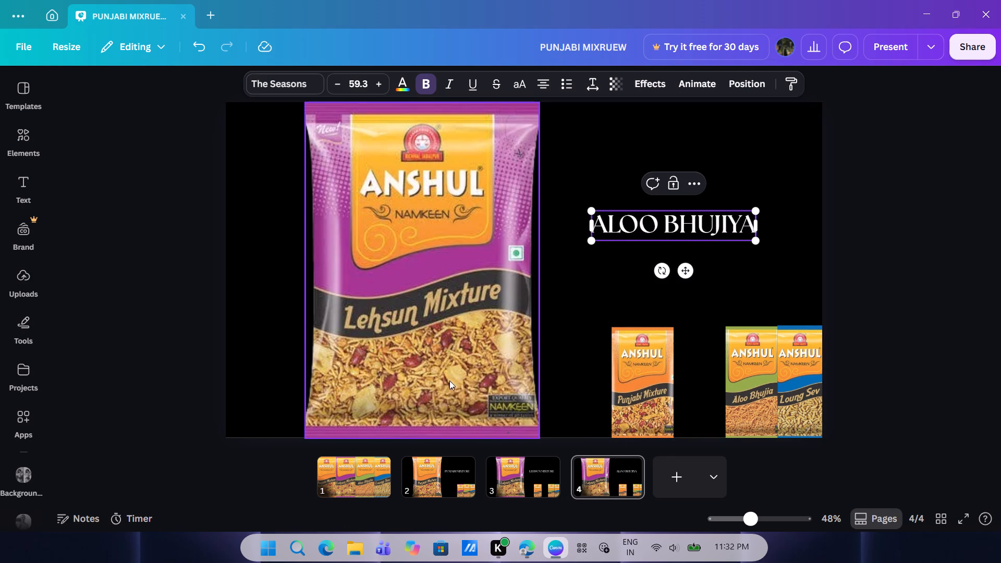
Crop both sides of the large Lehsun Mixture pack on page 4 to just under 550 wide.
{"action": "left_click", "coordinate": [329, 130]}
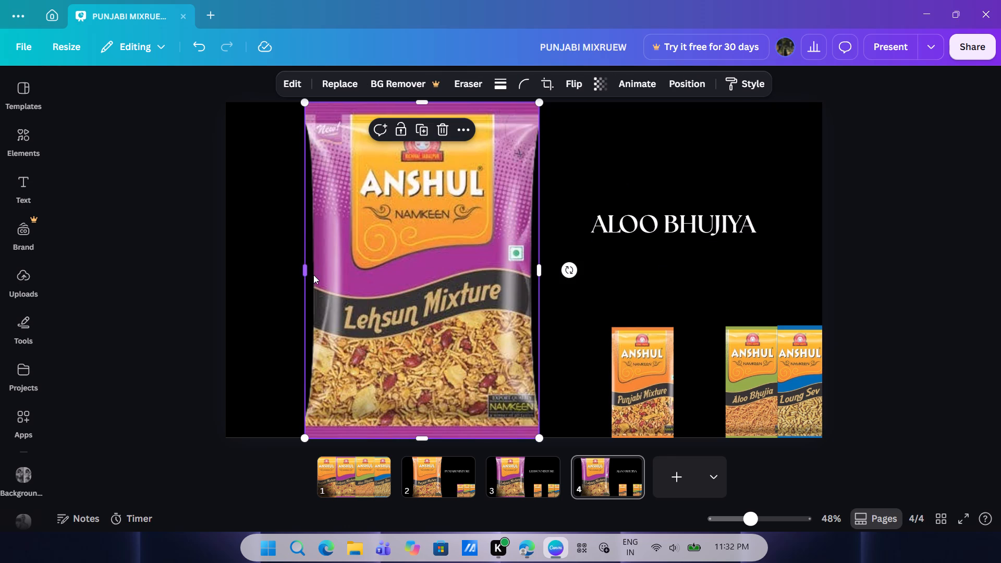
{"action": "left_click", "coordinate": [299, 271]}
{"action": "left_click_drag", "start_coordinate": [302, 271], "coordinate": [333, 270]}
{"action": "left_click_drag", "start_coordinate": [308, 271], "coordinate": [324, 272]}
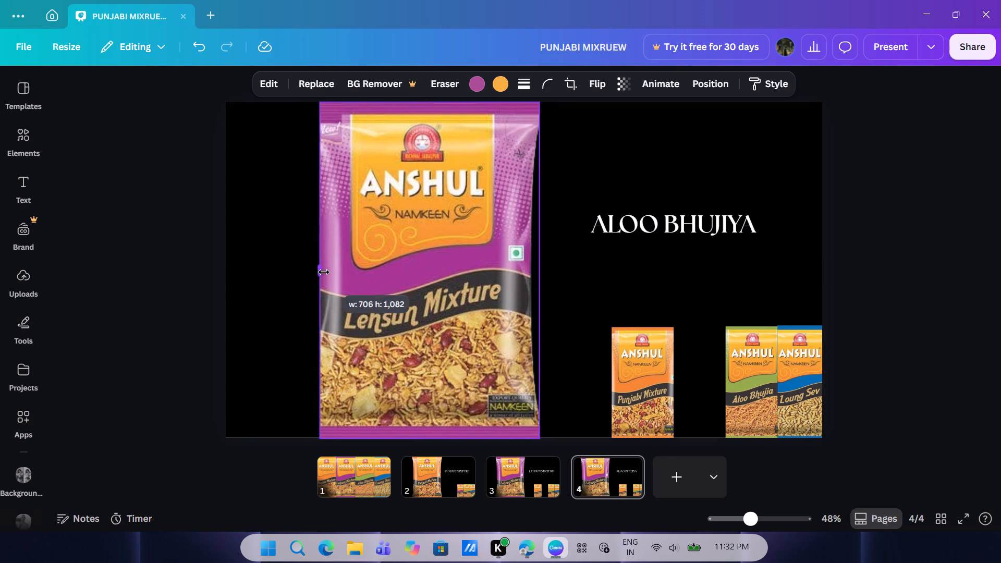
{"action": "left_click_drag", "start_coordinate": [324, 272], "coordinate": [343, 273]}
{"action": "left_click_drag", "start_coordinate": [540, 265], "coordinate": [511, 260]}
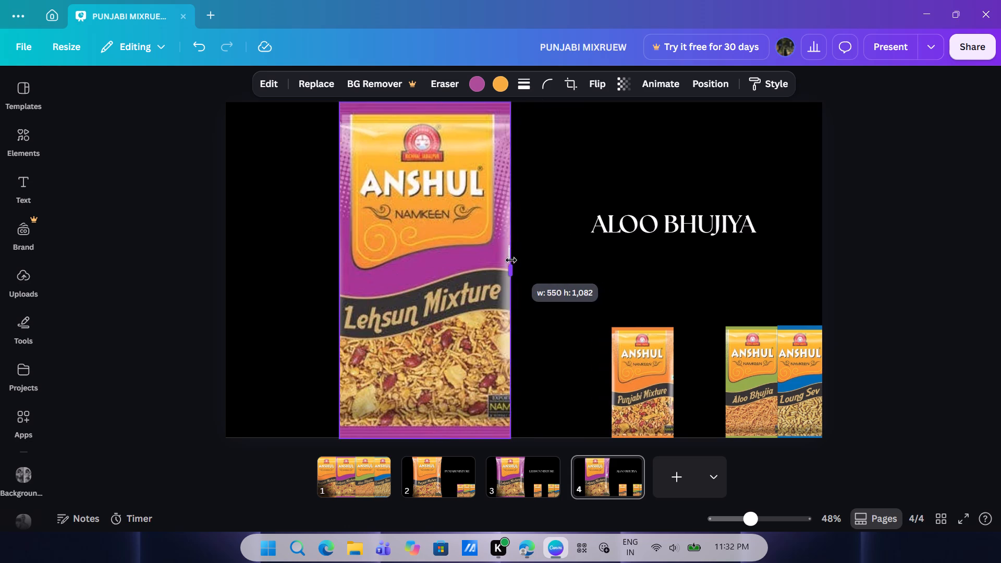
{"action": "left_click_drag", "start_coordinate": [511, 260], "coordinate": [503, 261]}
Shrink the cropped Lehsun Mixture pack to about 174 by 358 and fit it between the small Punjabi Mixture and Aloo Bhujia packs.
{"action": "left_click_drag", "start_coordinate": [502, 104], "coordinate": [453, 340]}
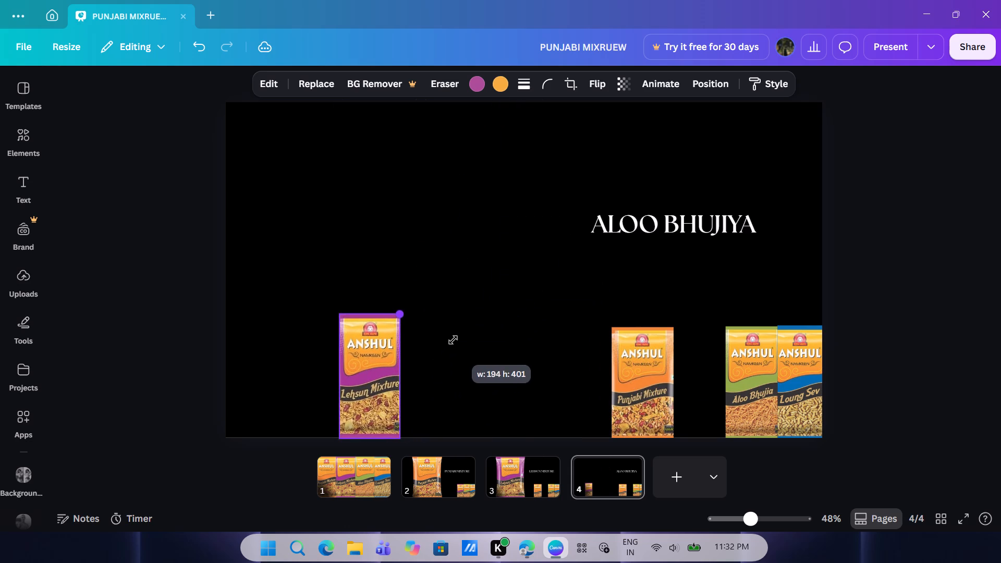
{"action": "left_click_drag", "start_coordinate": [453, 340], "coordinate": [440, 353]}
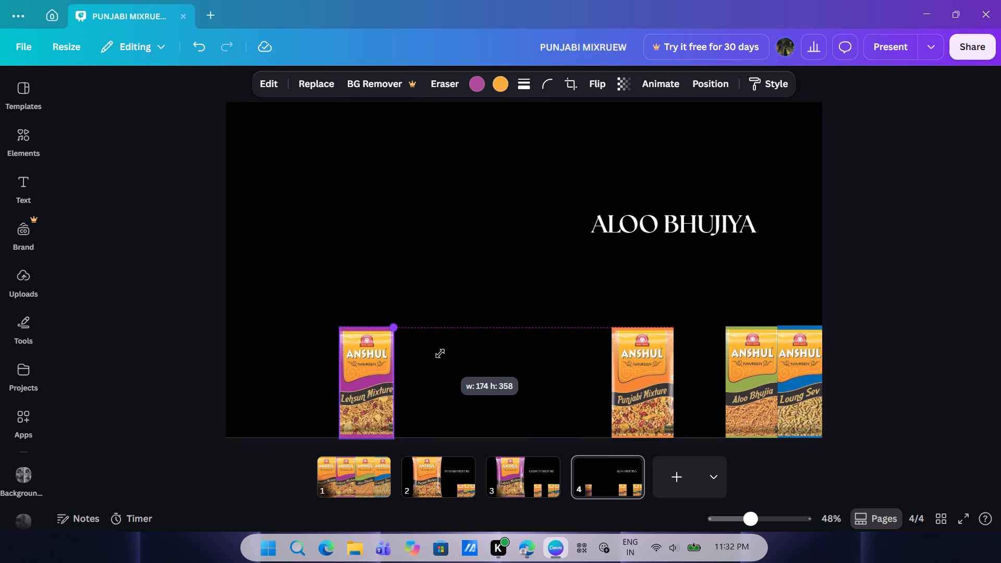
{"action": "left_click_drag", "start_coordinate": [440, 353], "coordinate": [440, 353]}
{"action": "left_click_drag", "start_coordinate": [352, 352], "coordinate": [687, 351]}
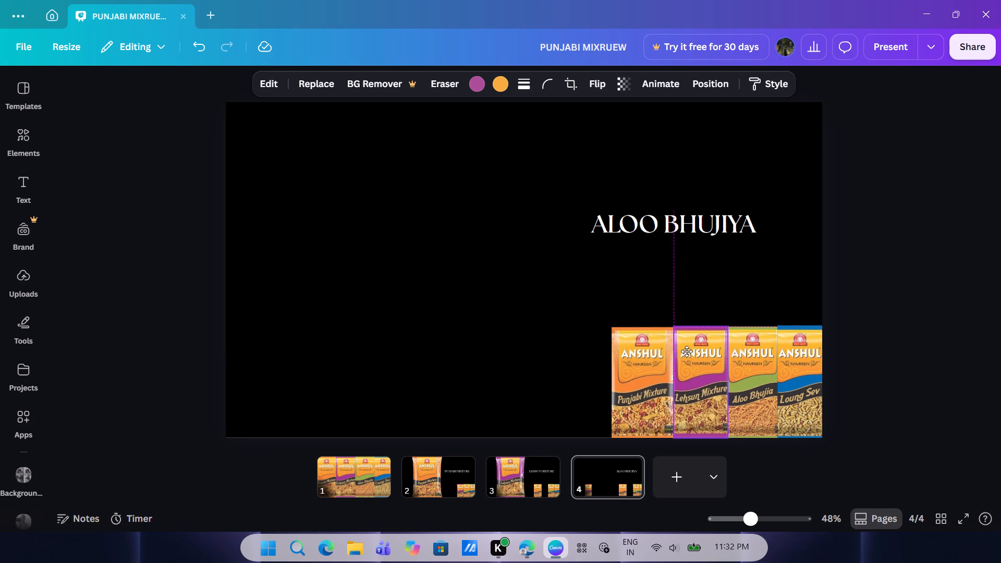
{"action": "left_click_drag", "start_coordinate": [687, 351], "coordinate": [685, 352]}
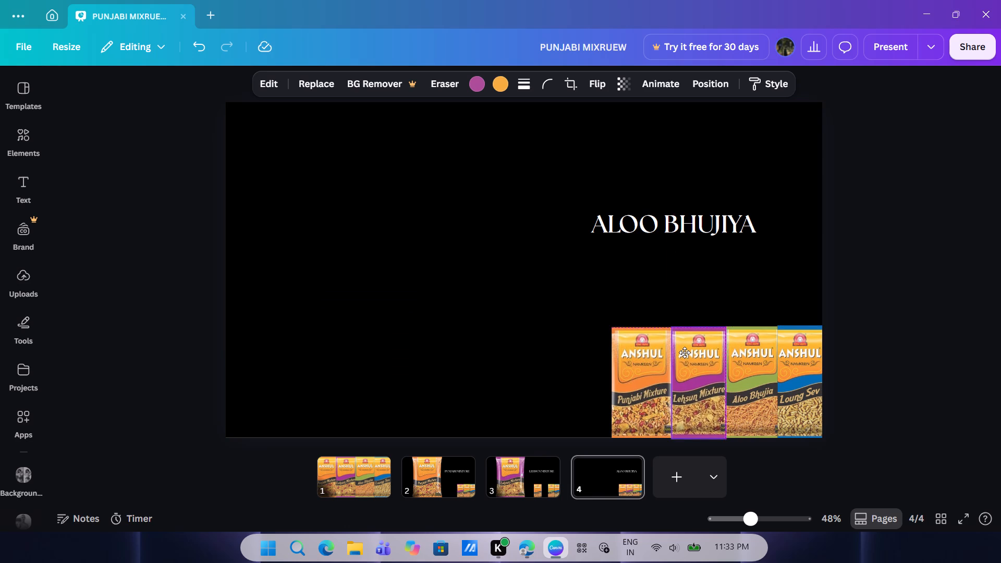
{"action": "left_click_drag", "start_coordinate": [685, 352], "coordinate": [684, 352]}
{"action": "left_click_drag", "start_coordinate": [684, 352], "coordinate": [684, 352]}
Move the small Aloo Bhujia pack on page 4 to the empty area beside the heading and enlarge it to about 1,034 high.
{"action": "left_click_drag", "start_coordinate": [750, 378], "coordinate": [740, 377]}
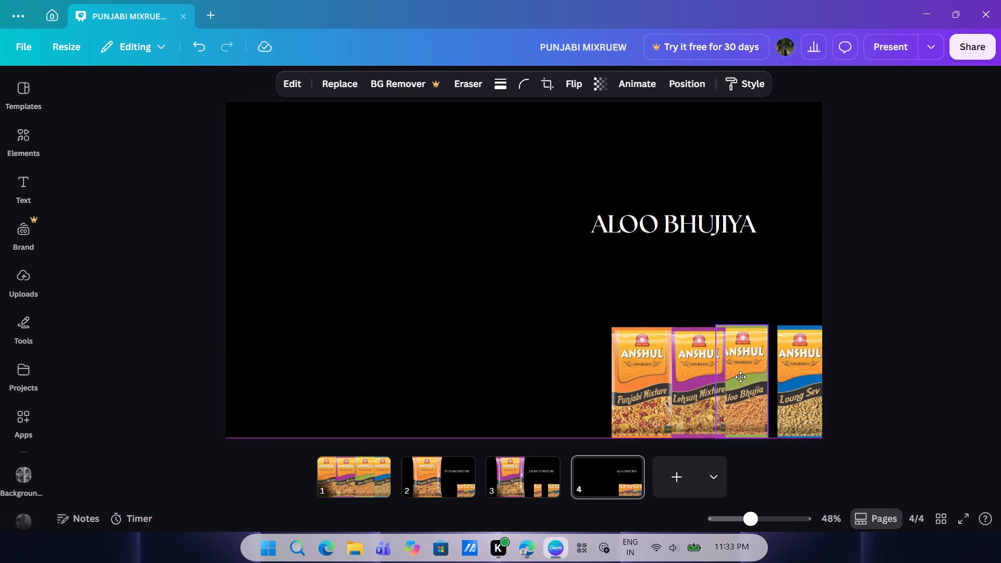
{"action": "left_click_drag", "start_coordinate": [740, 377], "coordinate": [361, 166]}
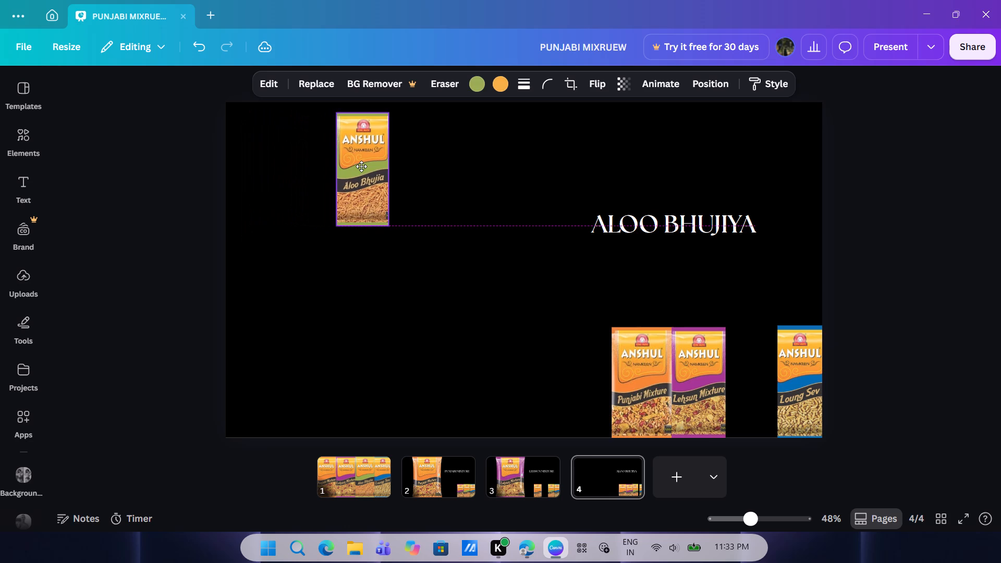
{"action": "left_click_drag", "start_coordinate": [361, 166], "coordinate": [368, 164]}
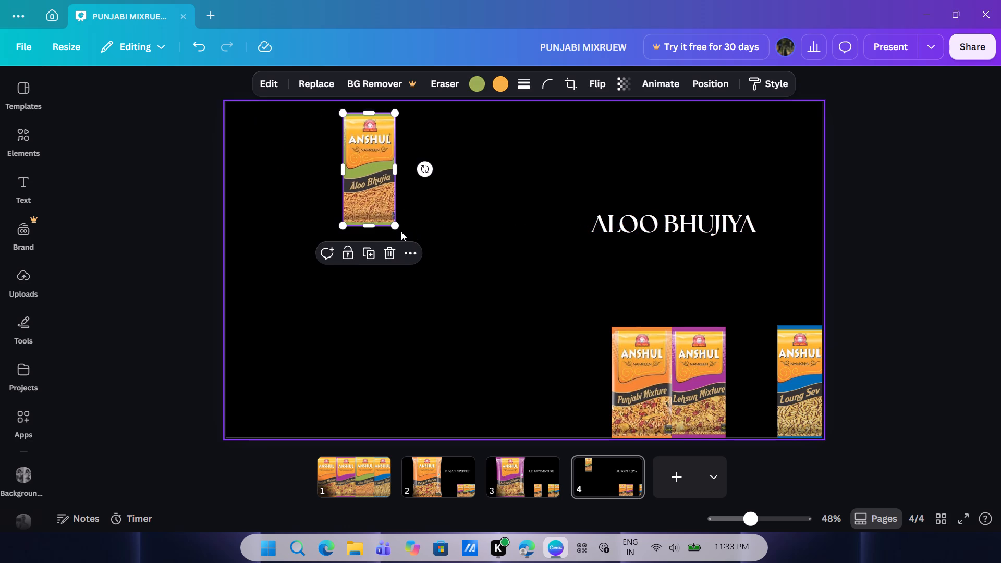
{"action": "left_click_drag", "start_coordinate": [396, 227], "coordinate": [454, 405]}
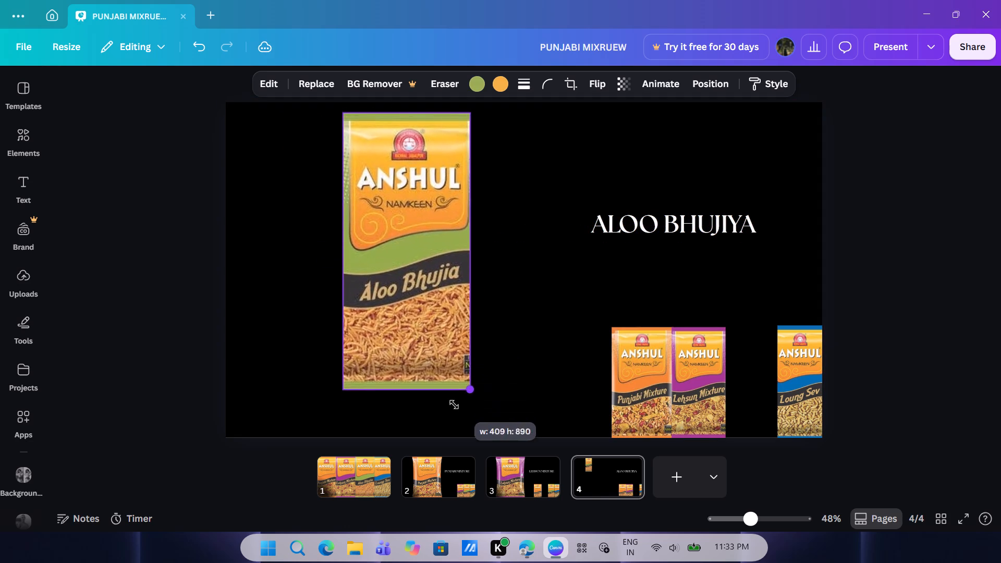
{"action": "left_click_drag", "start_coordinate": [454, 405], "coordinate": [449, 458]}
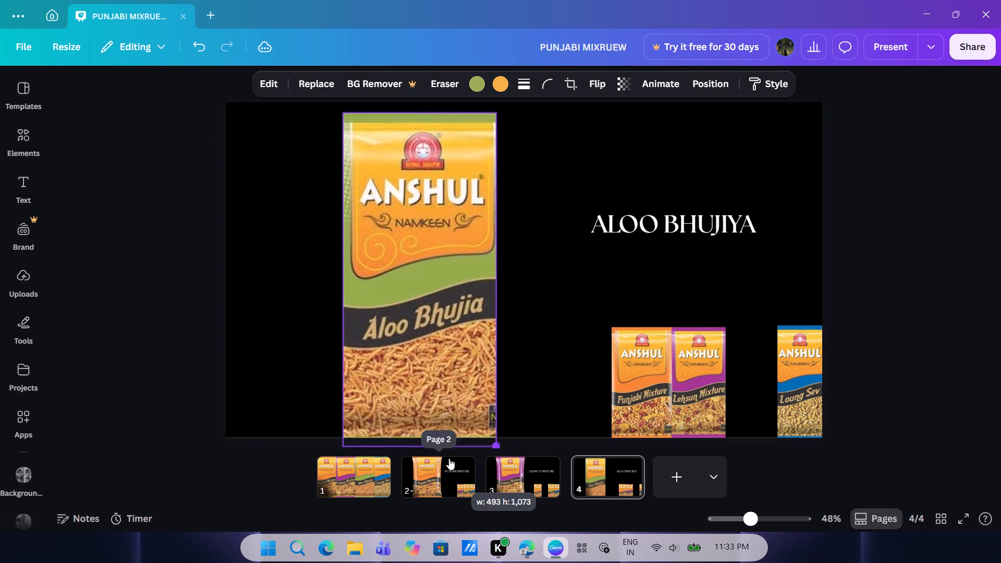
{"action": "left_click_drag", "start_coordinate": [449, 458], "coordinate": [442, 459]}
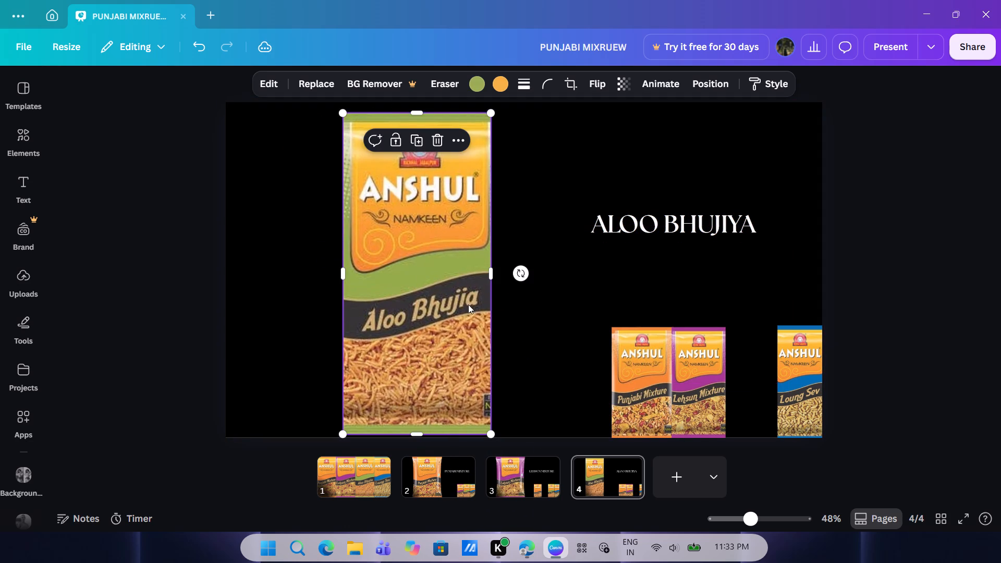
Uncrop both sides of the large Aloo Bhujia pack on page 4 so its full width shows.
{"action": "left_click_drag", "start_coordinate": [488, 279], "coordinate": [534, 283]}
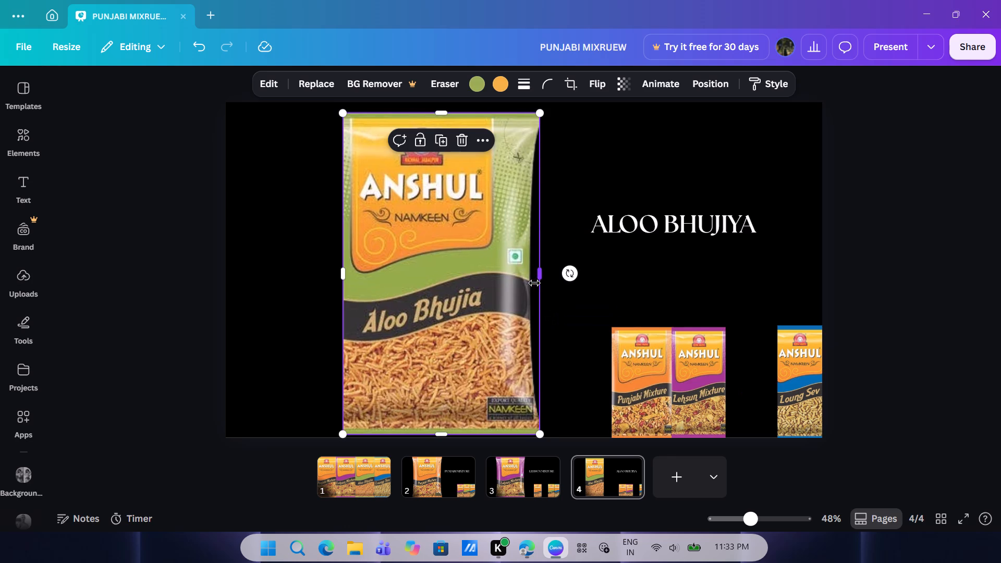
{"action": "left_click_drag", "start_coordinate": [342, 276], "coordinate": [311, 271]}
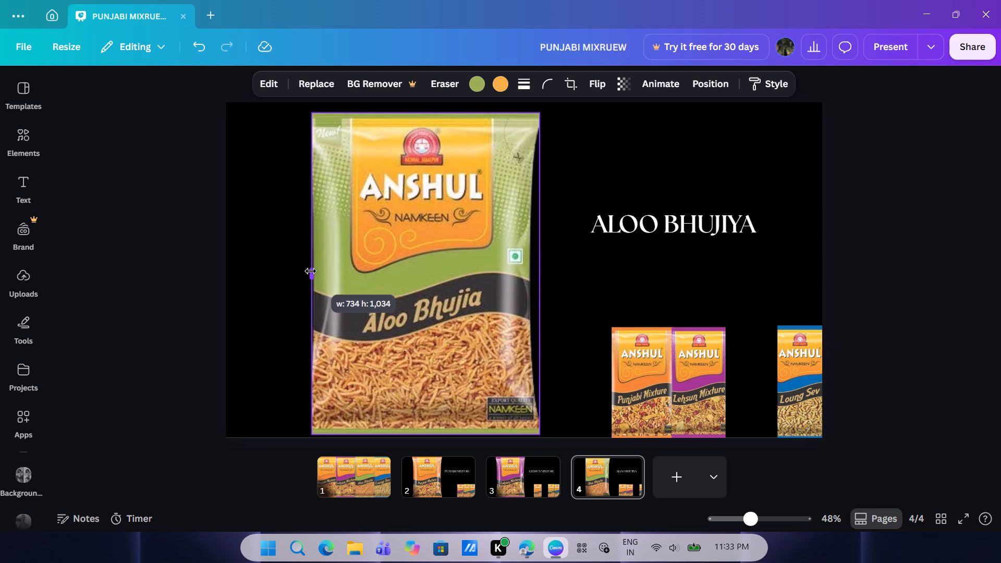
{"action": "left_click_drag", "start_coordinate": [311, 271], "coordinate": [298, 271]}
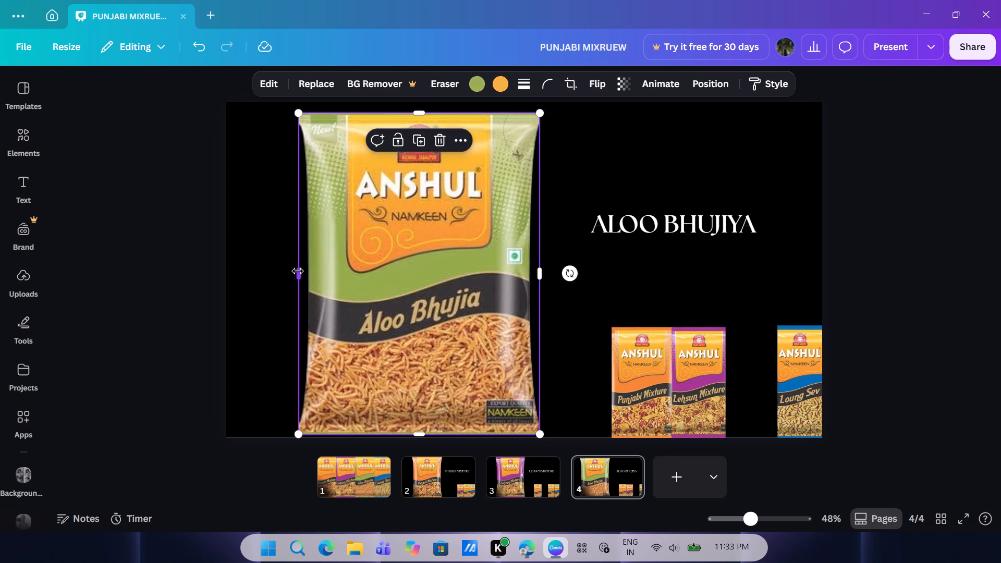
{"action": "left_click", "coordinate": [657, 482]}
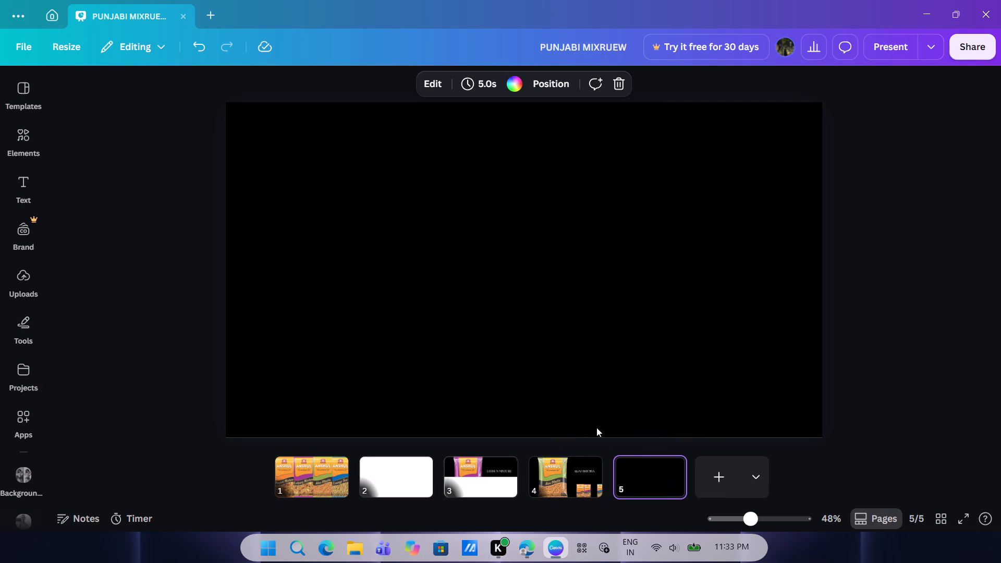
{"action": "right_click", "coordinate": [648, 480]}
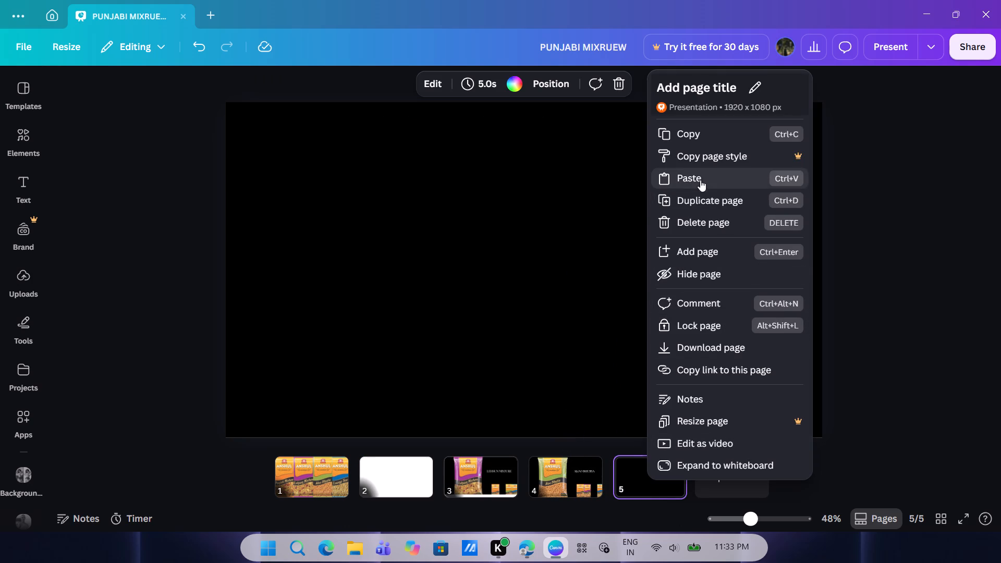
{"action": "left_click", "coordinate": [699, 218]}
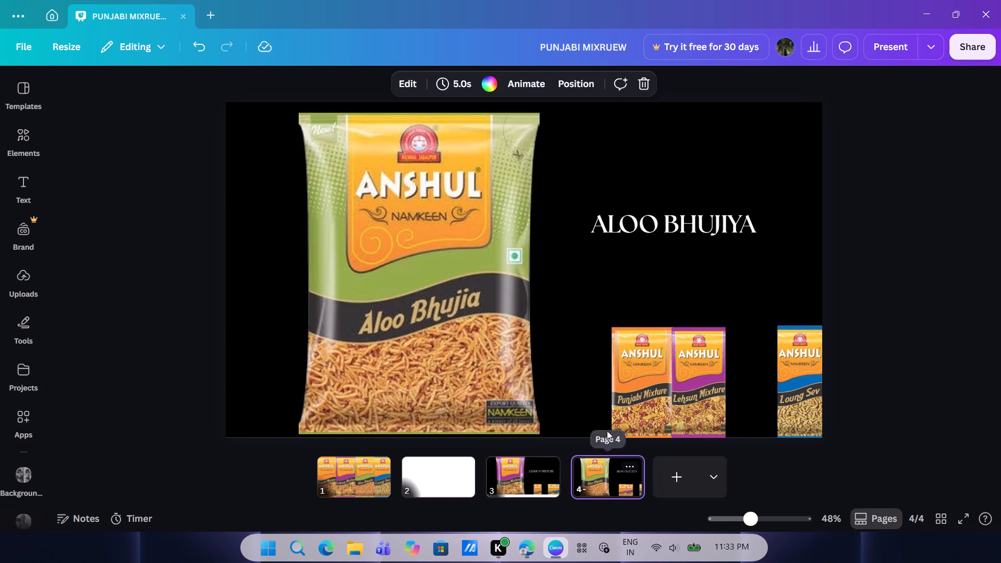
Duplicate page 4, the ALOO BHUJIYA page, as a new page 5.
{"action": "right_click", "coordinate": [601, 271]}
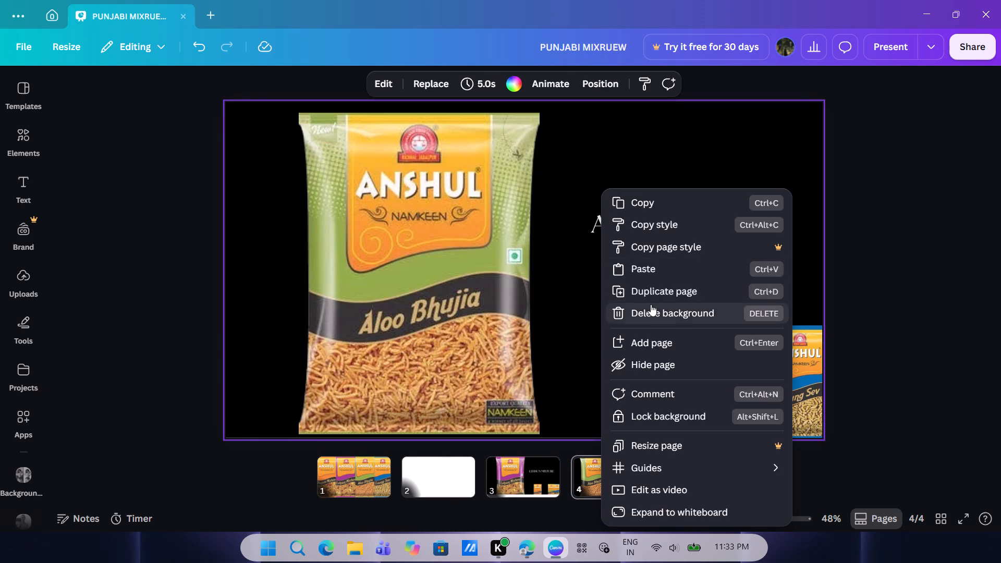
{"action": "left_click", "coordinate": [654, 300]}
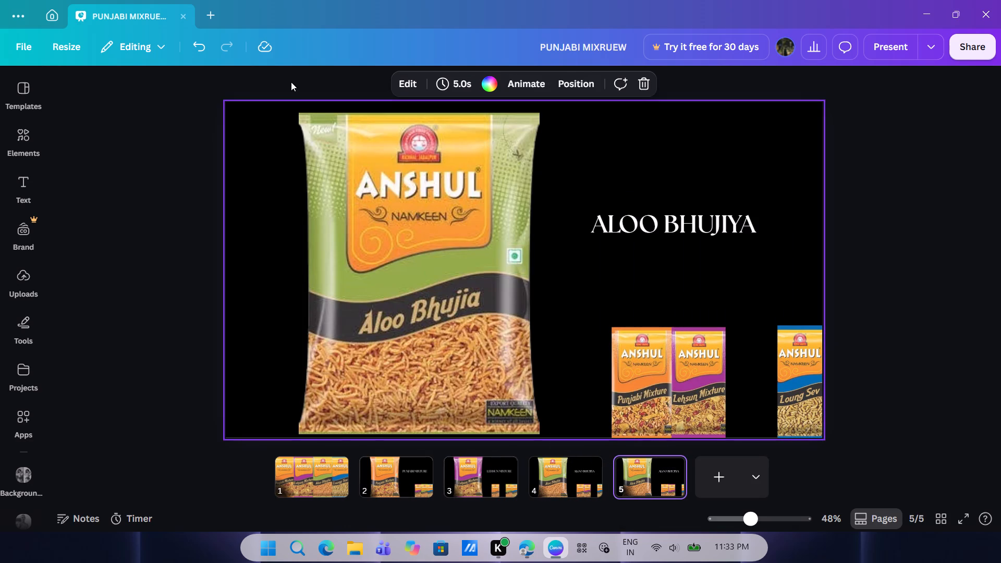
Shrink the large Aloo Bhujia pack on page 5 to about the height of the other small packs.
{"action": "left_click", "coordinate": [344, 143]}
{"action": "left_click_drag", "start_coordinate": [302, 112], "coordinate": [373, 227]}
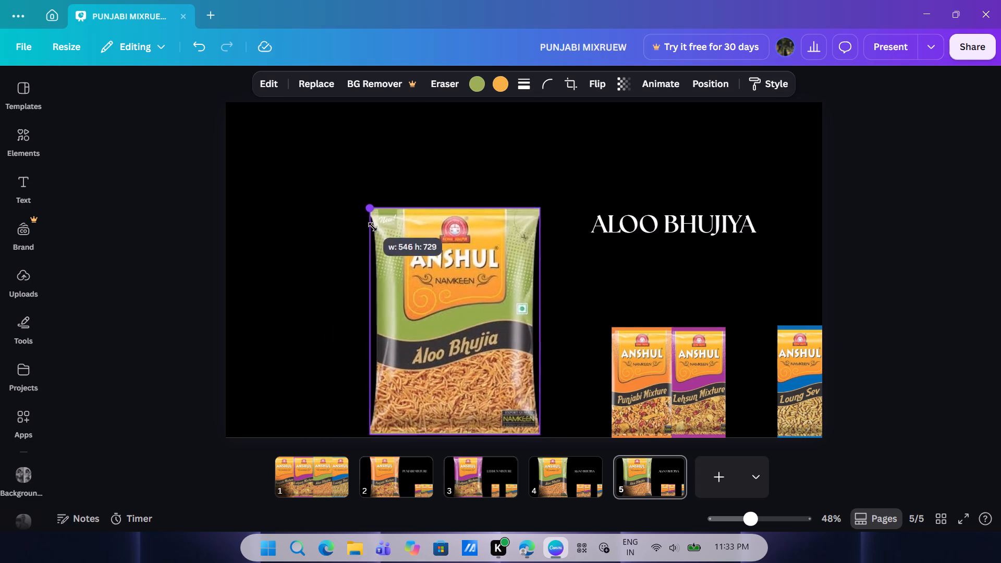
{"action": "left_click_drag", "start_coordinate": [373, 227], "coordinate": [399, 361]}
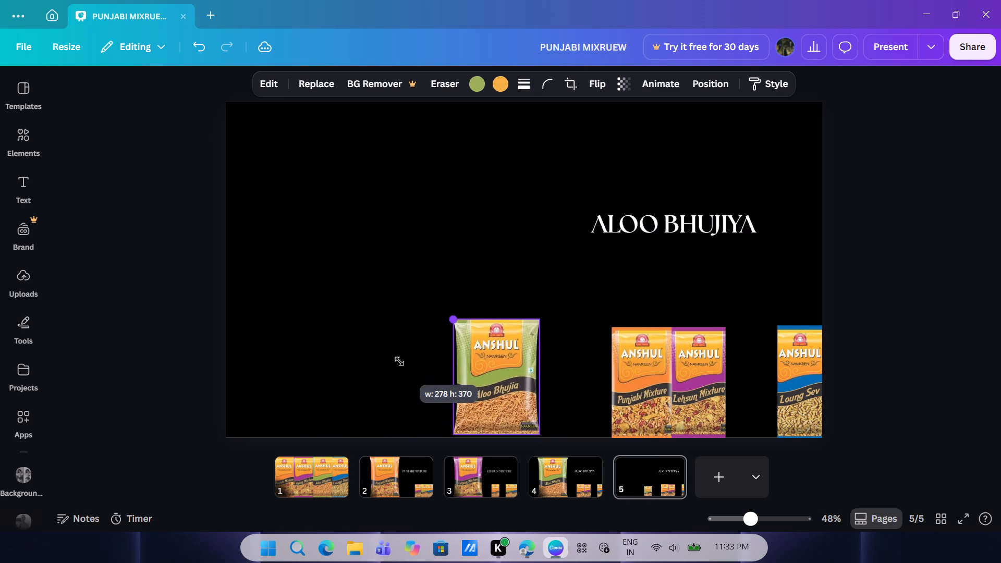
{"action": "left_click_drag", "start_coordinate": [399, 361], "coordinate": [402, 368]}
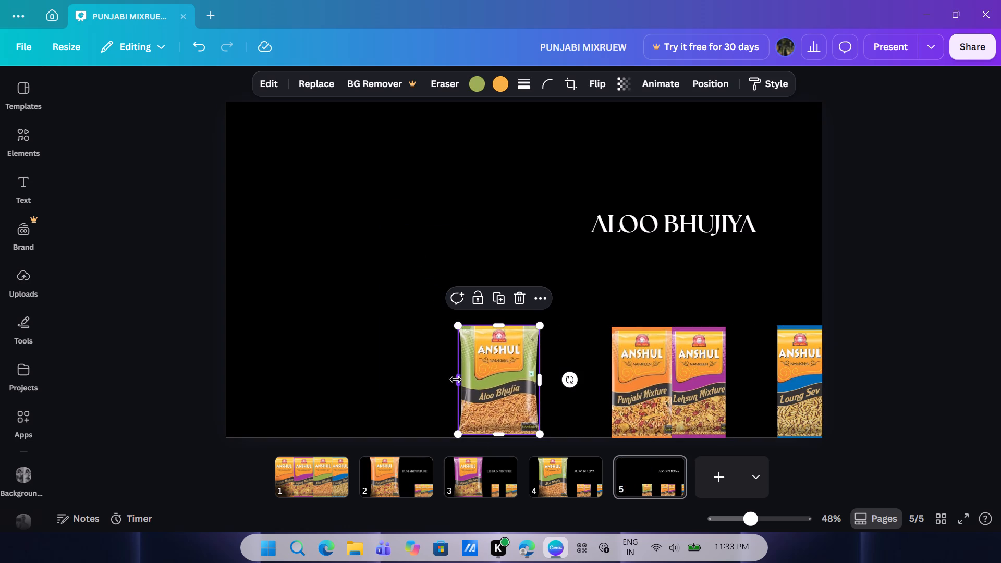
Crop both sides of the small Aloo Bhujia pack on page 5 and fit it between the Lehsun Mixture and Loung Sev packs.
{"action": "left_click_drag", "start_coordinate": [457, 379], "coordinate": [467, 381]}
{"action": "left_click_drag", "start_coordinate": [539, 385], "coordinate": [529, 382]}
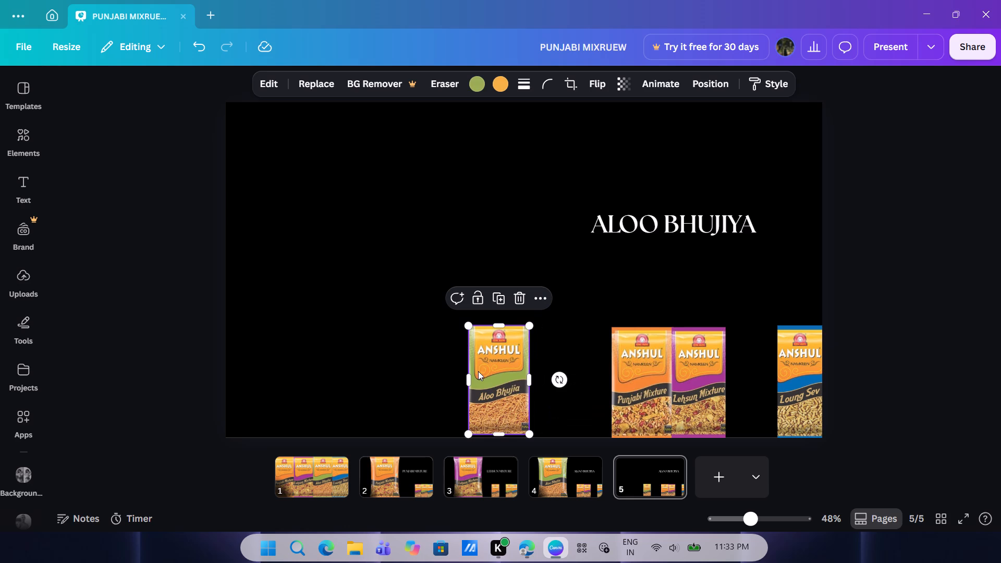
{"action": "left_click", "coordinate": [468, 380]}
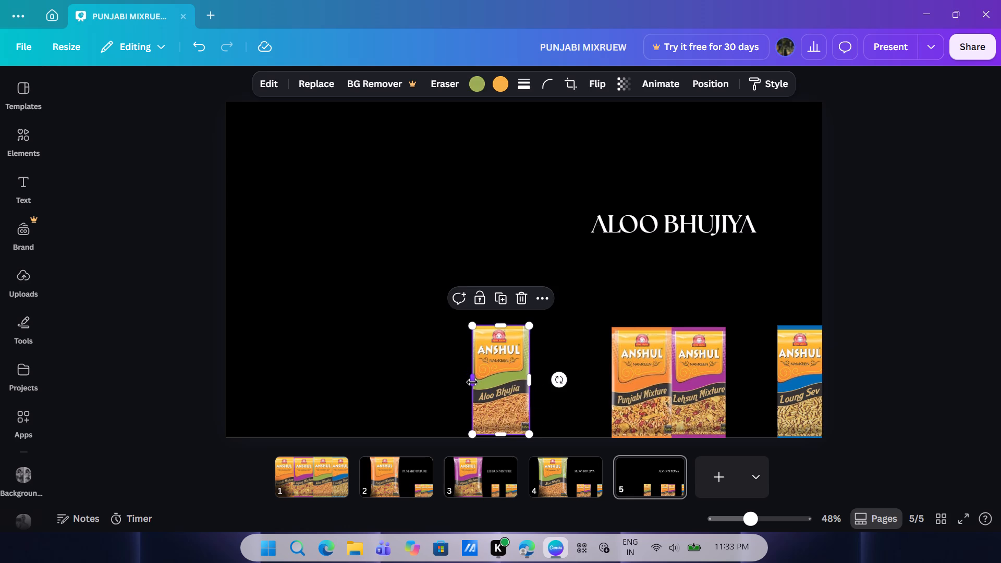
{"action": "left_click_drag", "start_coordinate": [492, 384], "coordinate": [744, 380]}
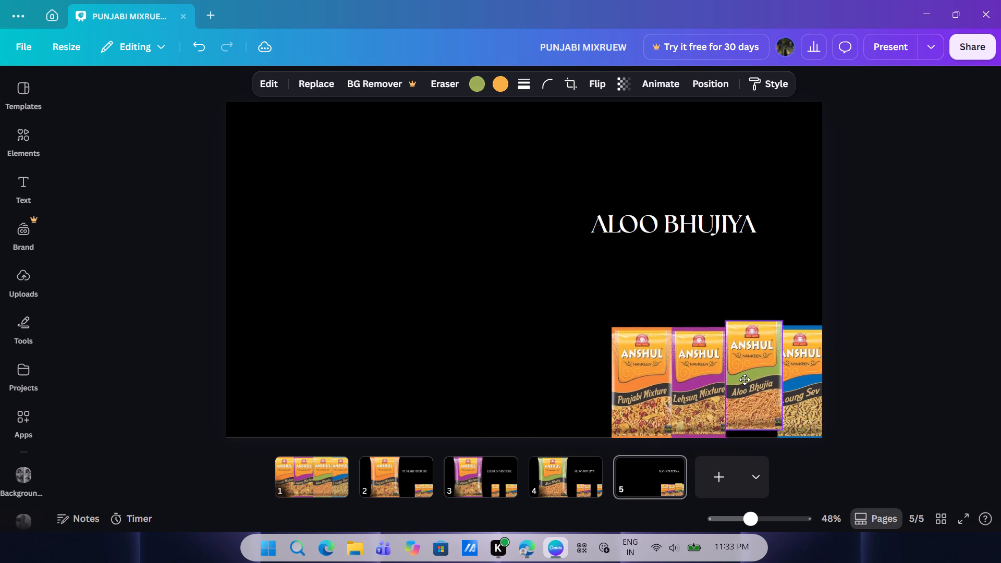
{"action": "left_click_drag", "start_coordinate": [744, 380], "coordinate": [743, 387]}
{"action": "left_click_drag", "start_coordinate": [783, 388], "coordinate": [779, 387]}
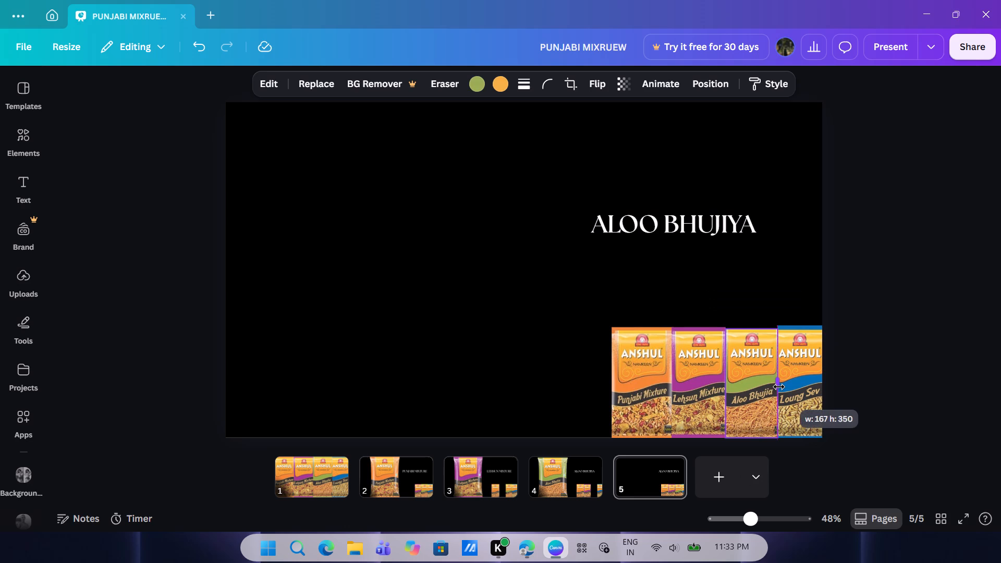
{"action": "left_click_drag", "start_coordinate": [779, 387], "coordinate": [774, 386]}
Enlarge the small Loung Sev pack on page 5 to about 1,088 high and move it to the empty area beside the heading.
{"action": "left_click", "coordinate": [788, 385]}
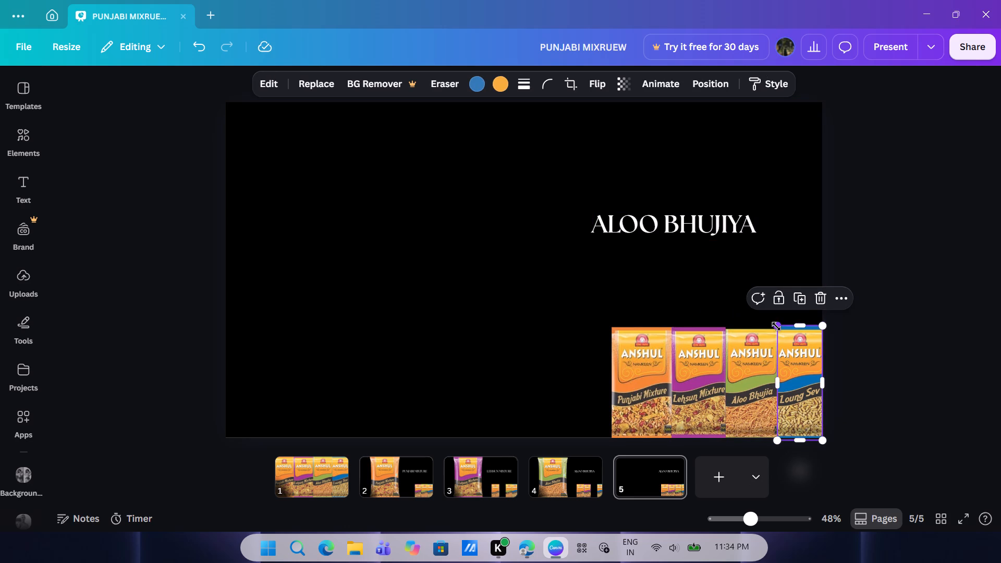
{"action": "left_click_drag", "start_coordinate": [776, 326], "coordinate": [559, 152]}
{"action": "left_click_drag", "start_coordinate": [759, 300], "coordinate": [457, 272]}
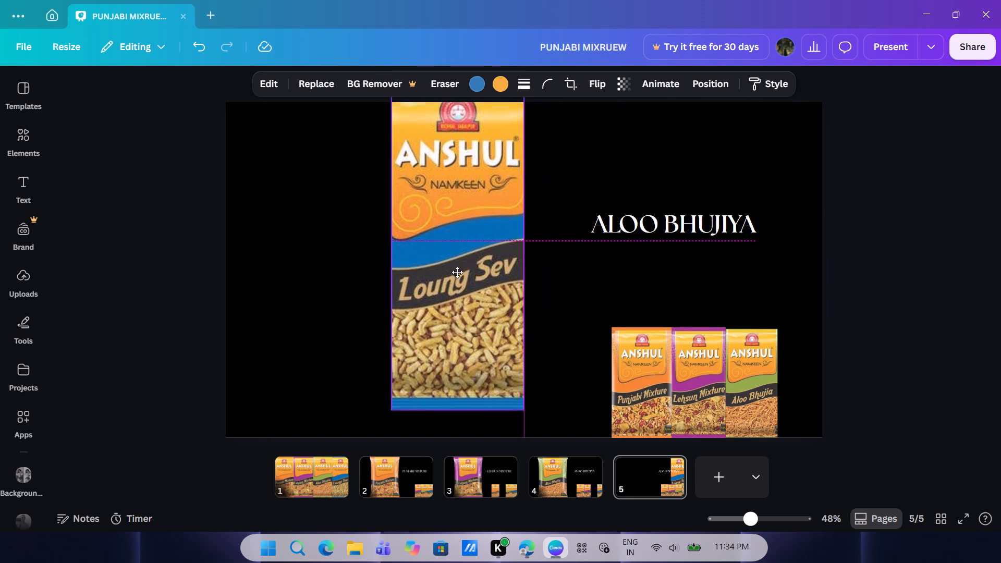
{"action": "left_click_drag", "start_coordinate": [457, 272], "coordinate": [447, 299]}
Uncrop both sides of the large Loung Sev pack on page 5 so its full width shows.
{"action": "left_click_drag", "start_coordinate": [514, 272], "coordinate": [552, 275]}
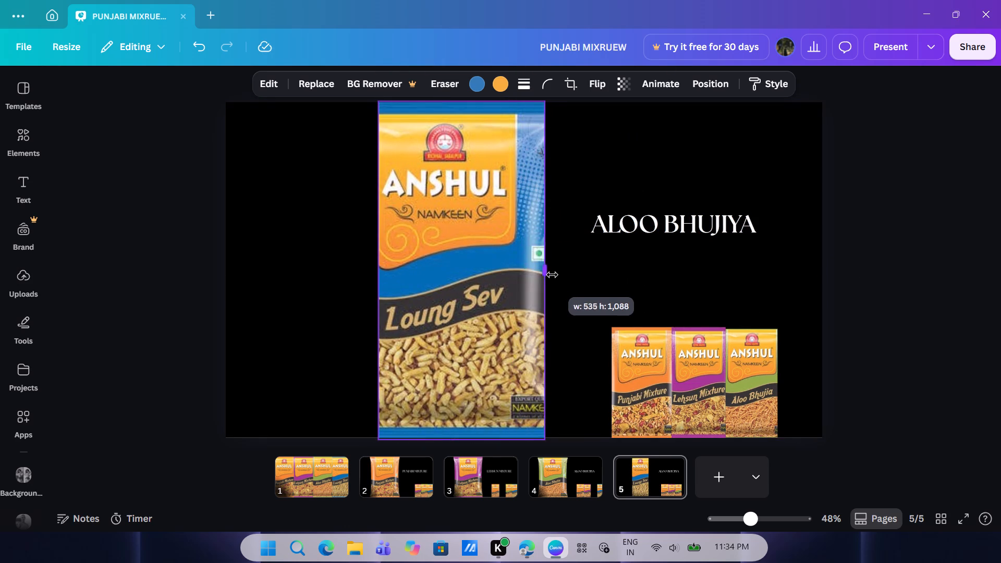
{"action": "left_click_drag", "start_coordinate": [552, 275], "coordinate": [566, 275]}
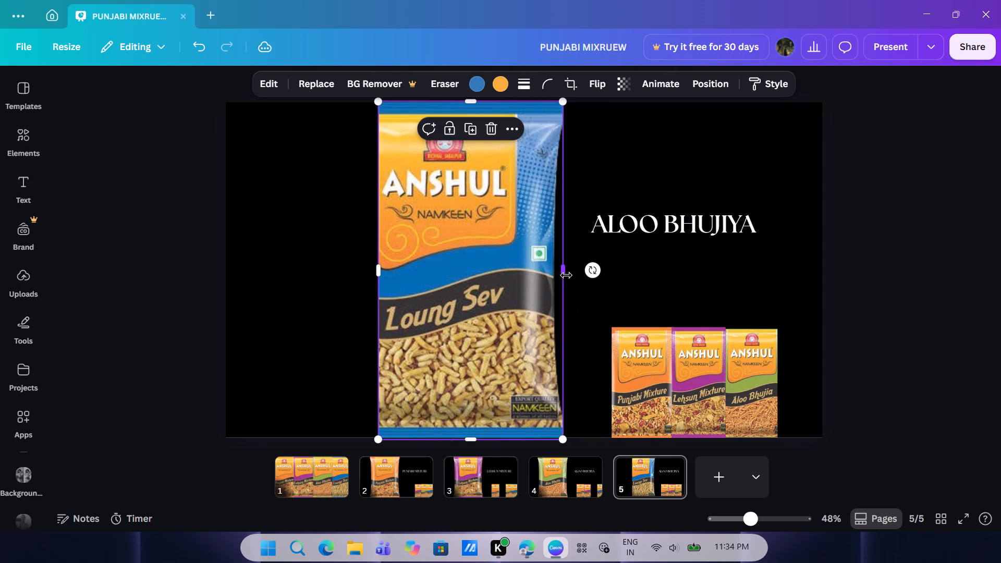
{"action": "left_click_drag", "start_coordinate": [379, 272], "coordinate": [346, 275]}
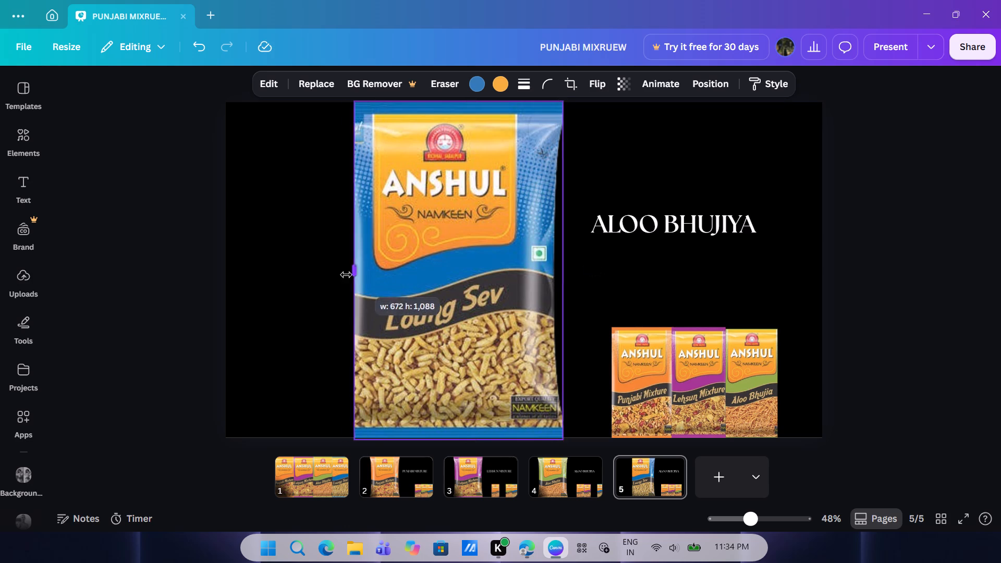
{"action": "left_click_drag", "start_coordinate": [346, 275], "coordinate": [320, 270]}
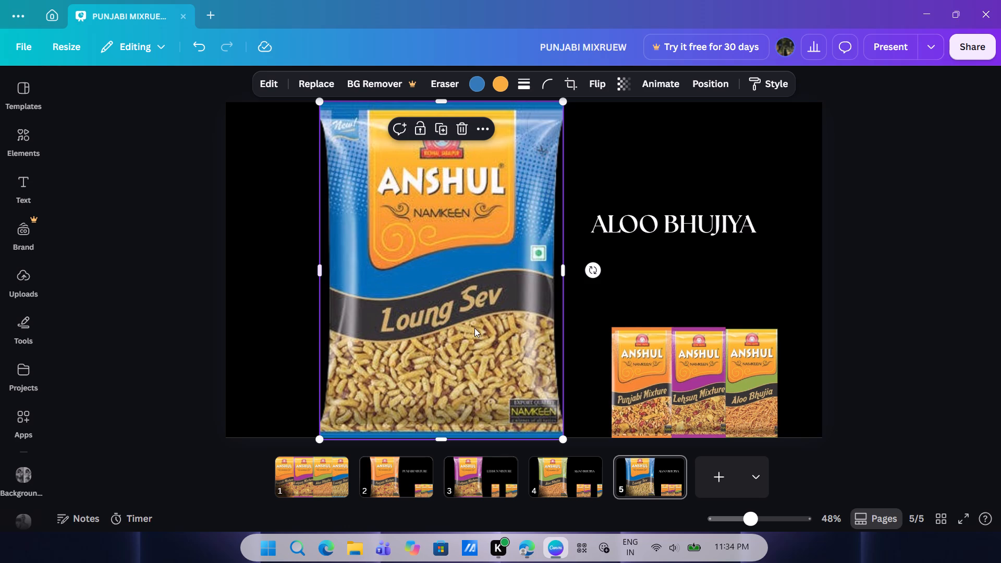
Replace the ALOO BHUJIYA heading text on page 5 with LONG SEV.
{"action": "double_click", "coordinate": [659, 237]}
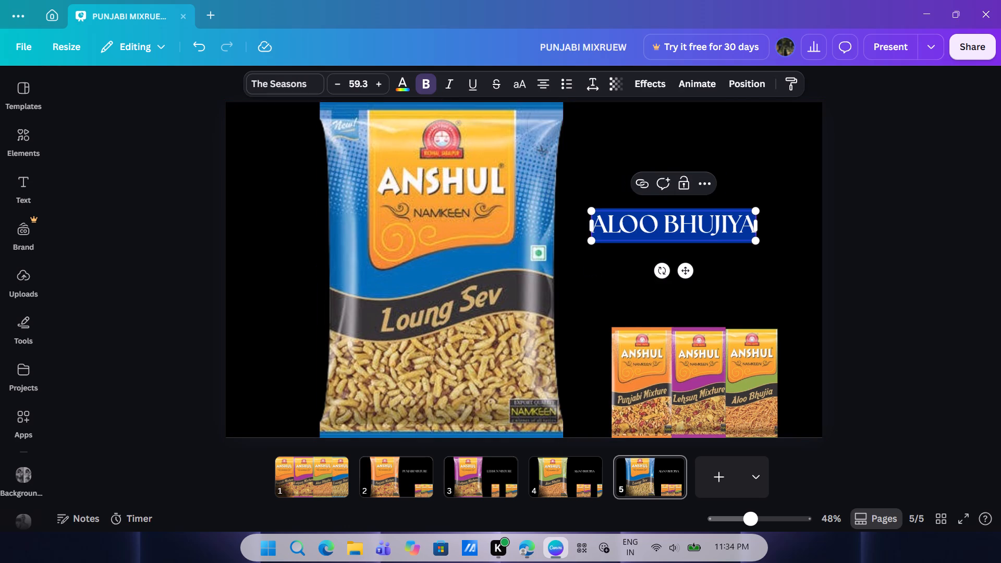
{"action": "key", "text": "BackSpace"}
{"action": "key", "text": "k"}
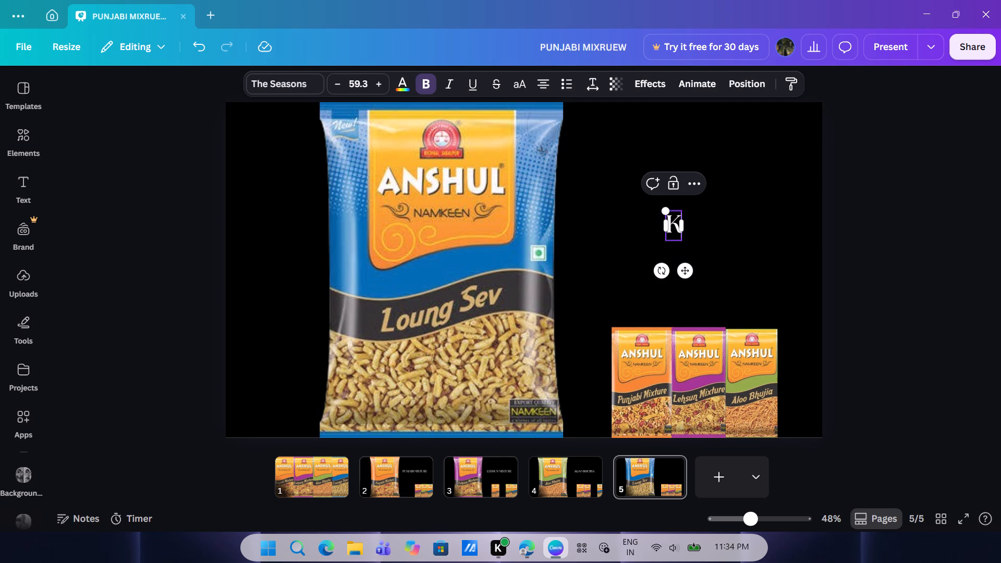
{"action": "key", "text": "BackSpace"}
{"action": "type", "text": "LONG SEV"}
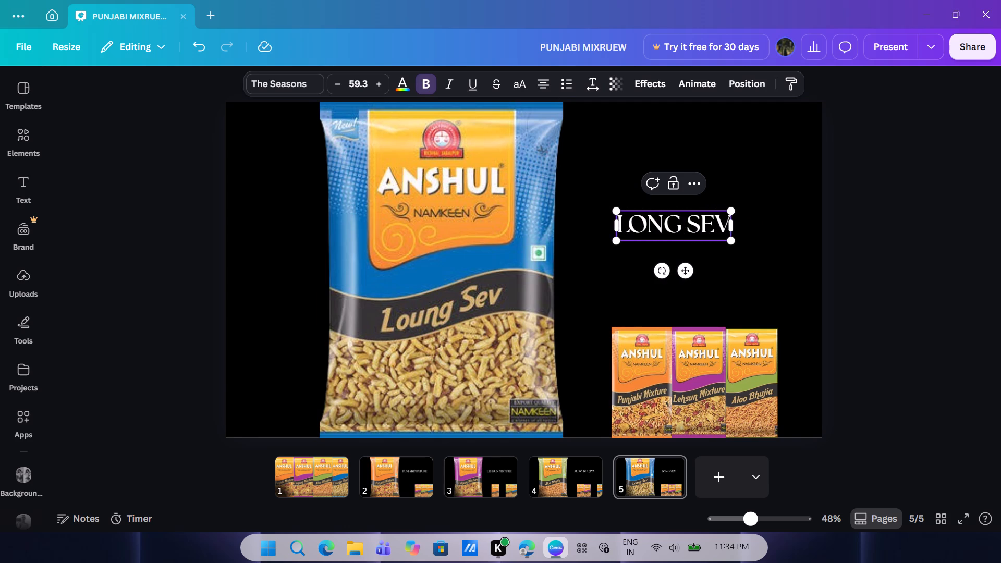
{"action": "key", "text": "Return"}
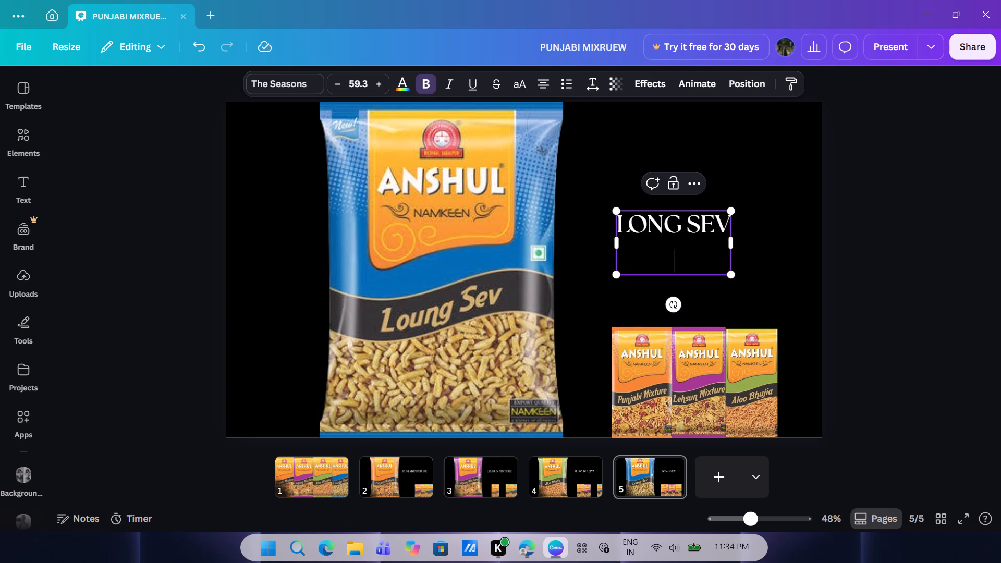
{"action": "key", "text": "BackSpace"}
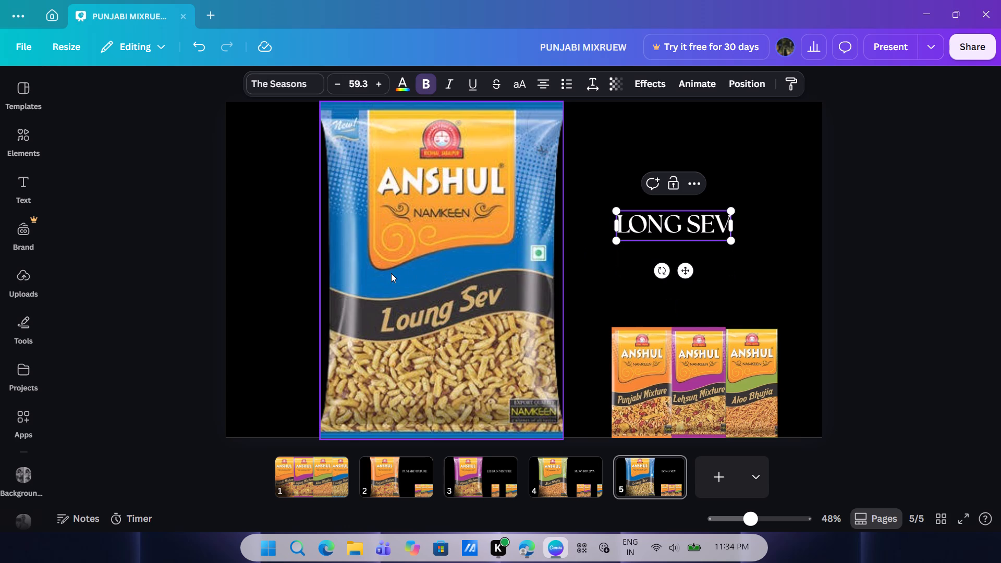
{"action": "left_click", "coordinate": [203, 263]}
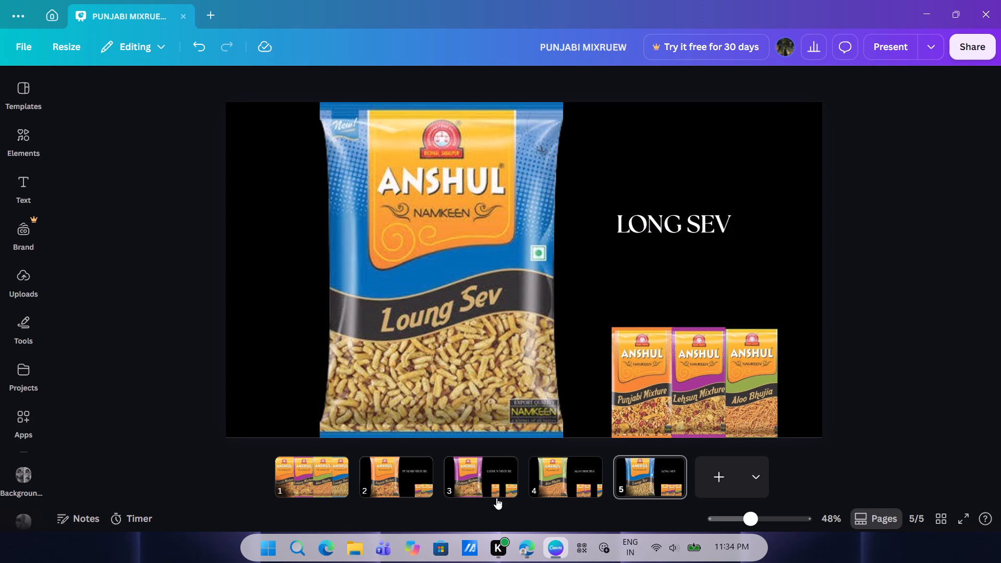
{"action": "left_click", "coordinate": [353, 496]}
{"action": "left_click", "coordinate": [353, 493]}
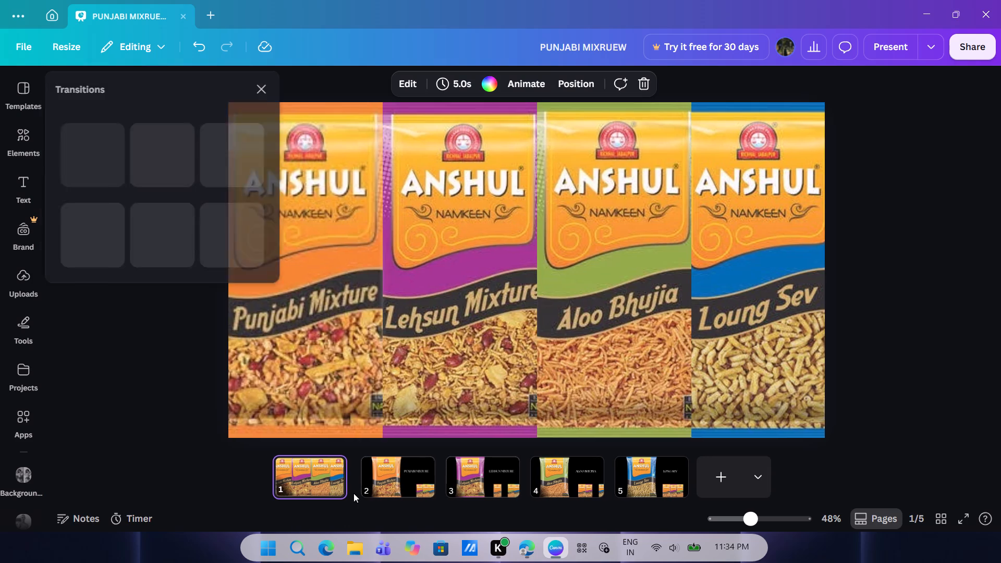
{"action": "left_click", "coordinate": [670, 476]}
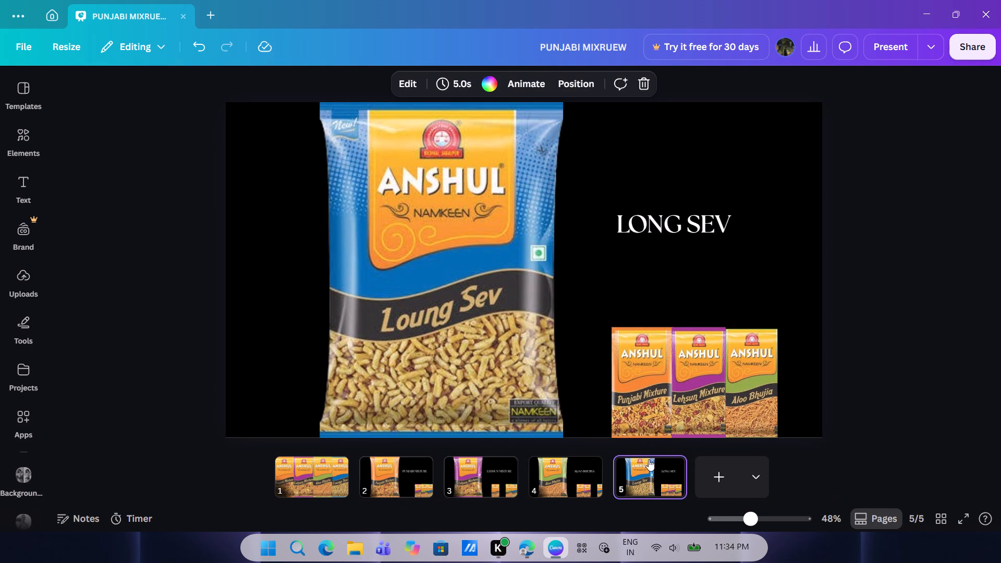
Duplicate page 5, the LONG SEV page, as a new page 6.
{"action": "left_click", "coordinate": [648, 465]}
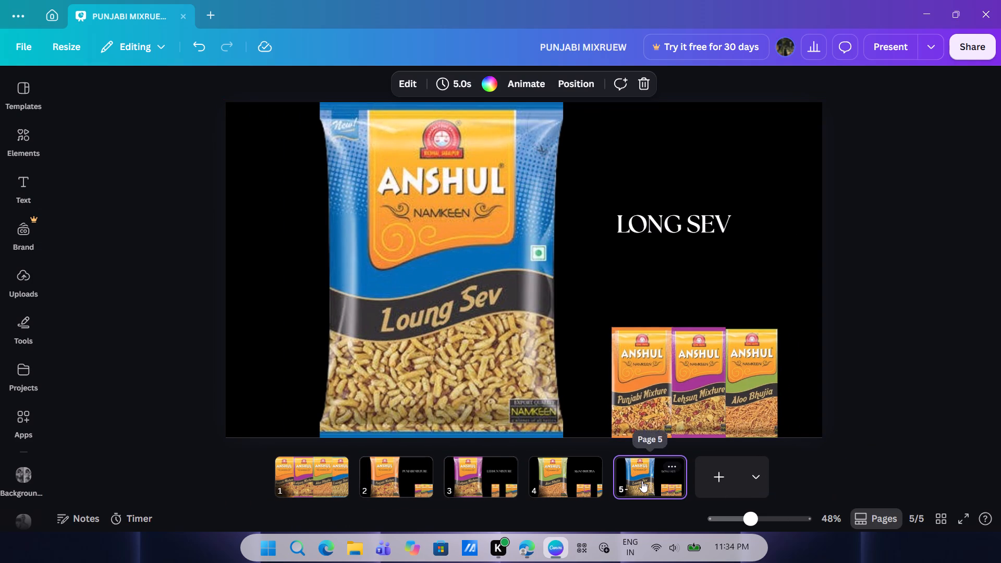
{"action": "right_click", "coordinate": [642, 481]}
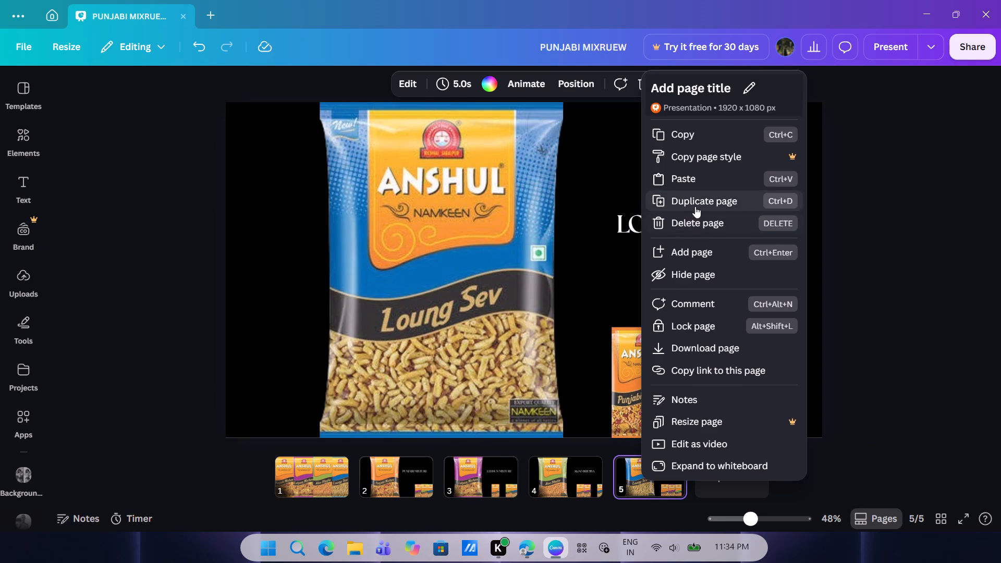
{"action": "left_click", "coordinate": [695, 206]}
Crop both sides of the large Loung Sev pack on page 6 and shrink it to about 172 by 361.
{"action": "left_click", "coordinate": [332, 120]}
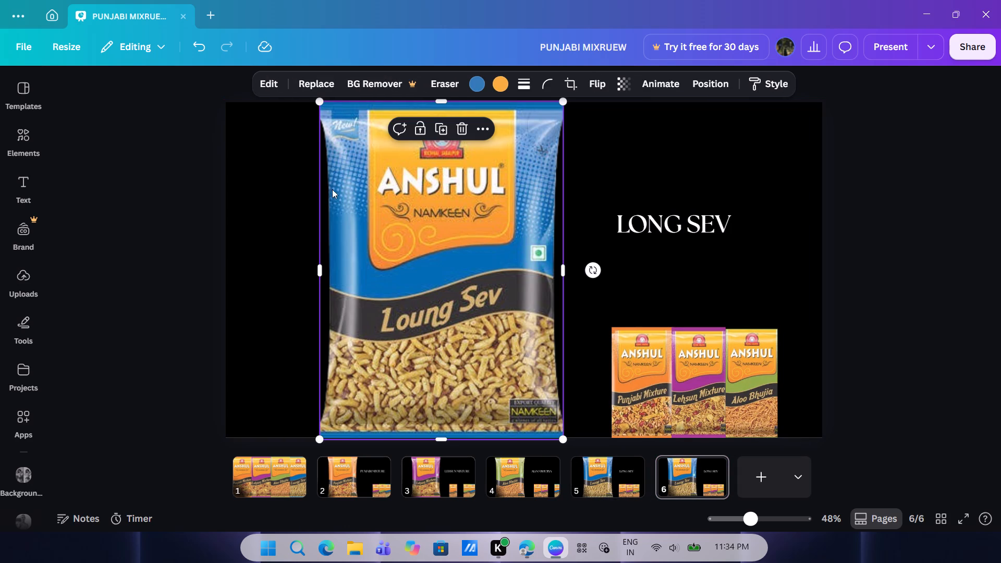
{"action": "left_click_drag", "start_coordinate": [320, 272], "coordinate": [356, 271]}
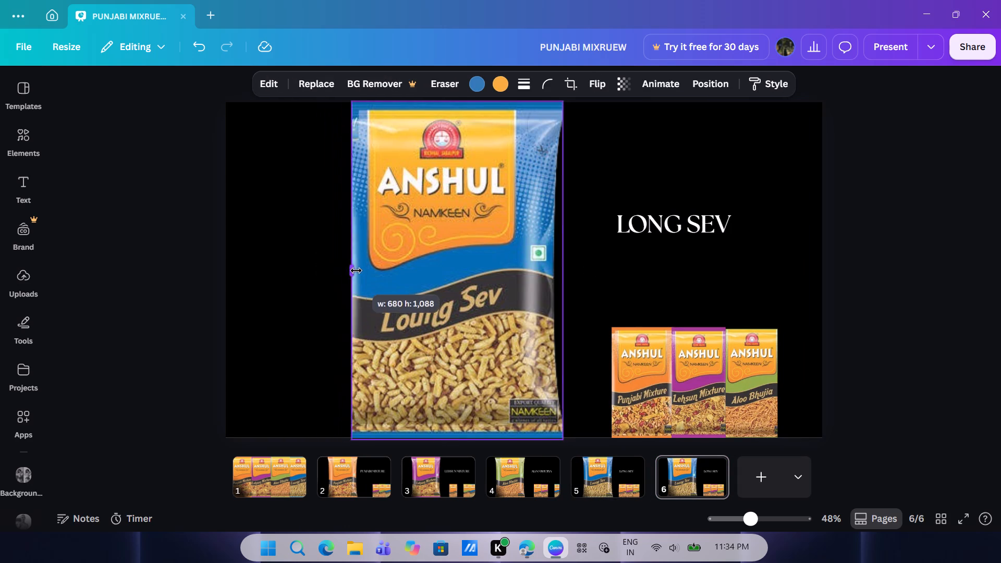
{"action": "left_click_drag", "start_coordinate": [356, 271], "coordinate": [363, 269]}
{"action": "left_click_drag", "start_coordinate": [565, 263], "coordinate": [556, 258]}
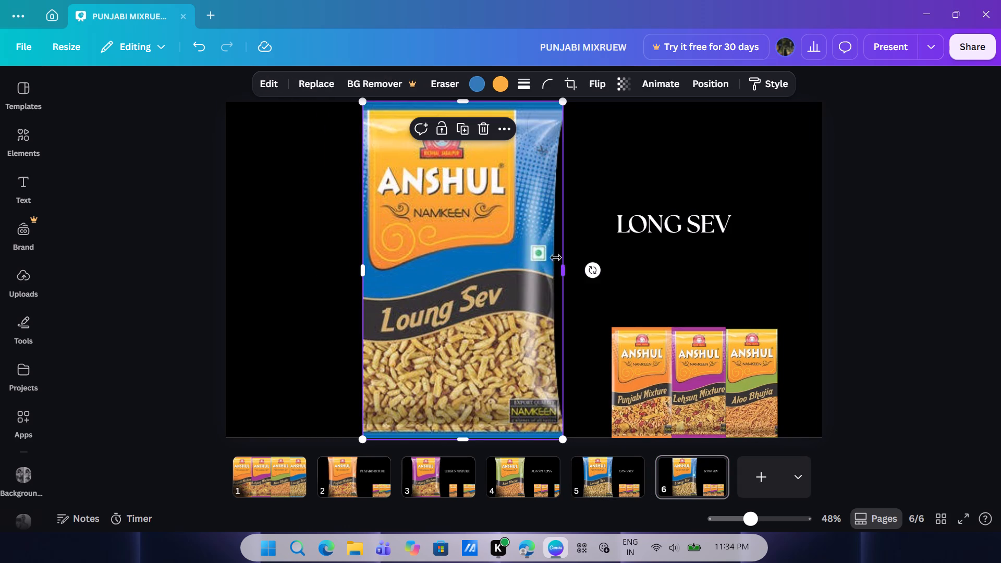
{"action": "left_click_drag", "start_coordinate": [556, 258], "coordinate": [526, 259]}
{"action": "left_click_drag", "start_coordinate": [525, 105], "coordinate": [523, 112]}
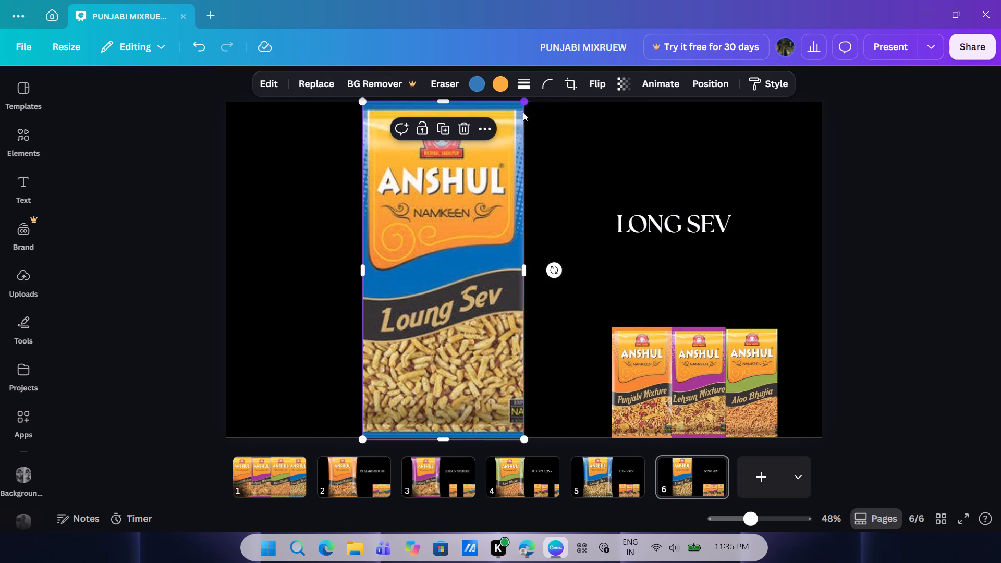
{"action": "left_click_drag", "start_coordinate": [523, 112], "coordinate": [469, 353]}
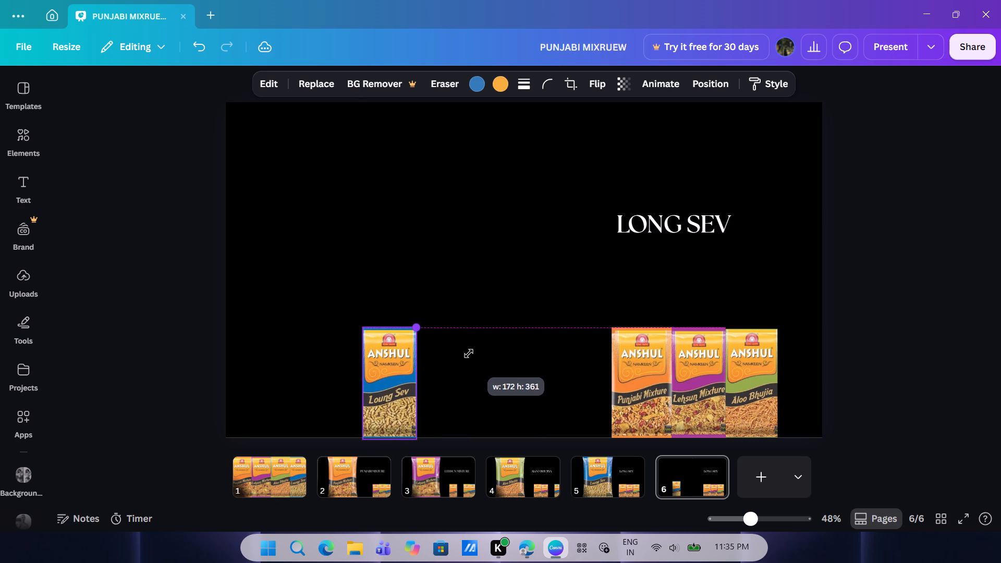
{"action": "left_click_drag", "start_coordinate": [469, 353], "coordinate": [469, 353]}
Place the small Loung Sev pack at the end of the pack row, against Aloo Bhujia, and crop its inner side slightly.
{"action": "left_click_drag", "start_coordinate": [393, 372], "coordinate": [560, 376]}
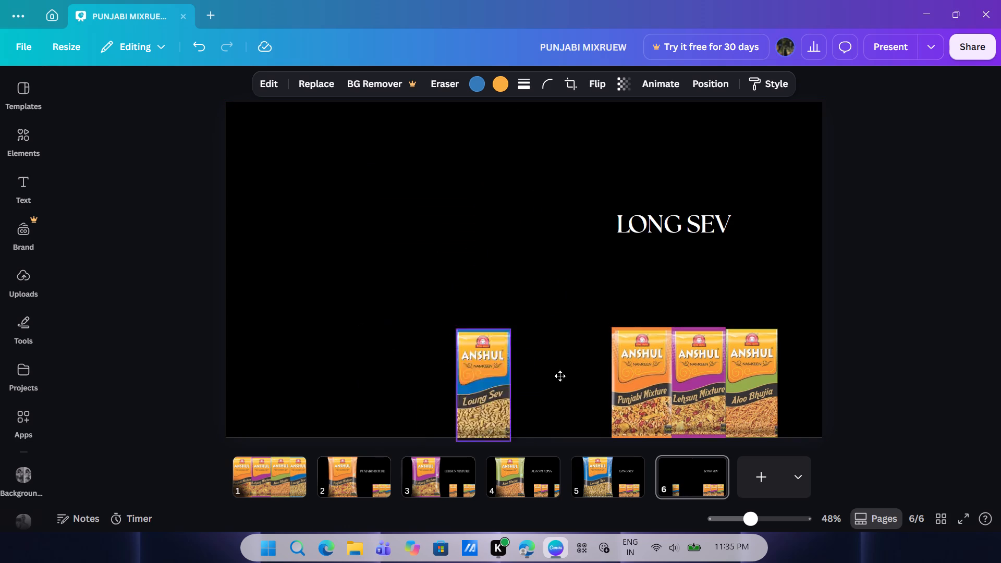
{"action": "left_click_drag", "start_coordinate": [560, 376], "coordinate": [808, 368]}
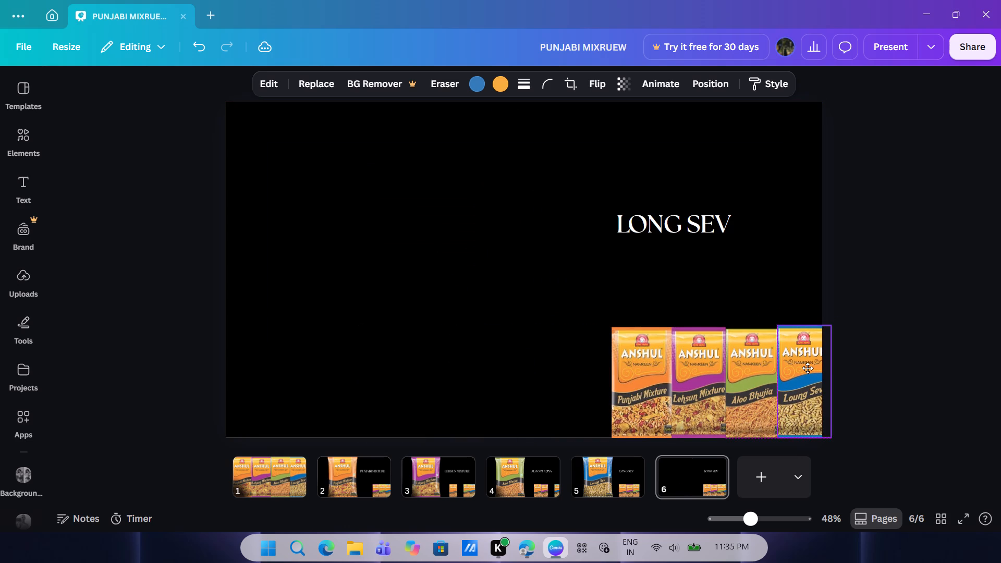
{"action": "left_click_drag", "start_coordinate": [808, 368], "coordinate": [816, 365]}
{"action": "left_click_drag", "start_coordinate": [789, 372], "coordinate": [794, 373]}
{"action": "left_click_drag", "start_coordinate": [811, 364], "coordinate": [796, 368]}
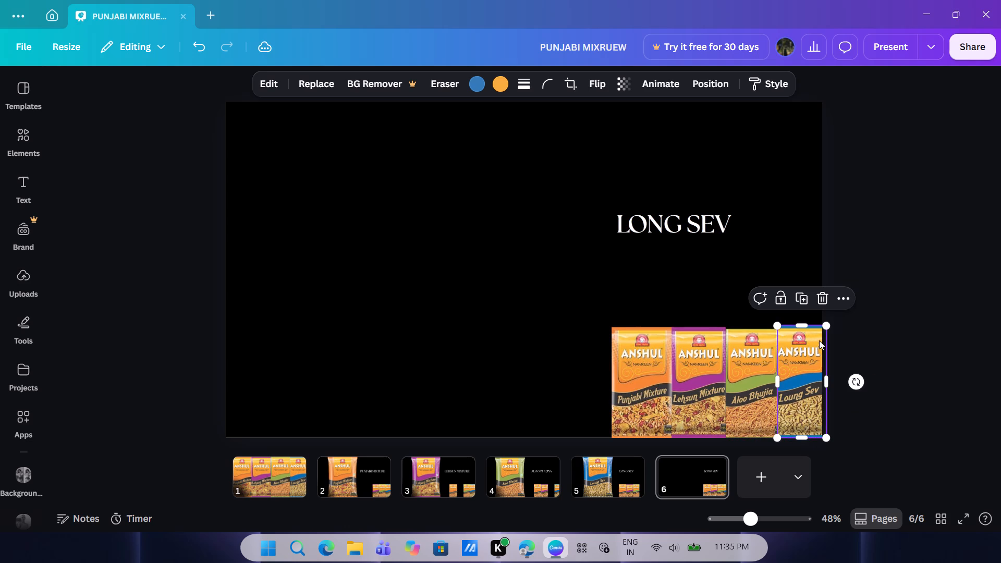
Trim the tops of the Loung Sev, Lehsun Mixture and Punjabi Mixture packs level with Aloo Bhujia, and crop Punjabi Mixture's outer side.
{"action": "left_click_drag", "start_coordinate": [804, 326], "coordinate": [804, 332]}
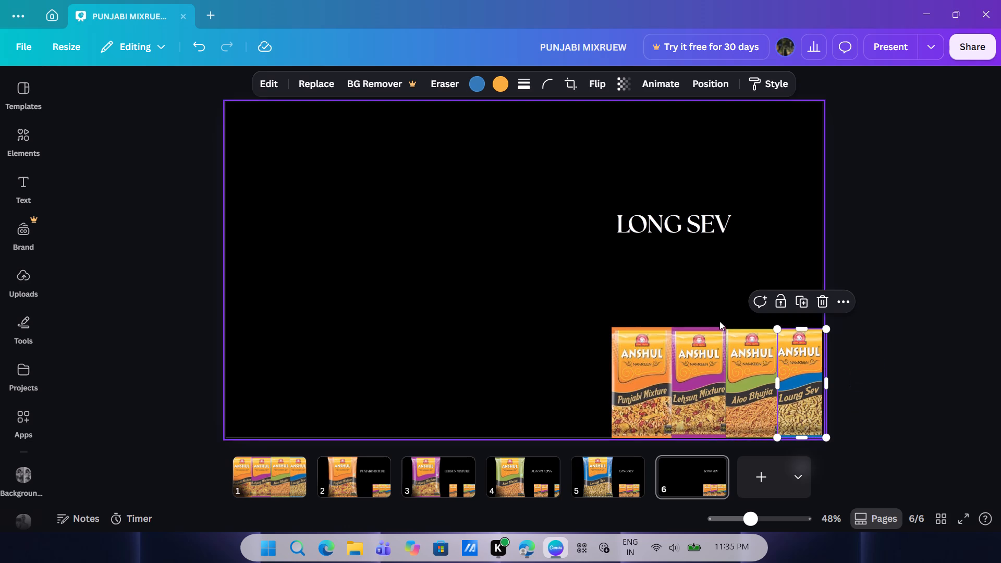
{"action": "left_click", "coordinate": [706, 344]}
{"action": "left_click", "coordinate": [700, 325]}
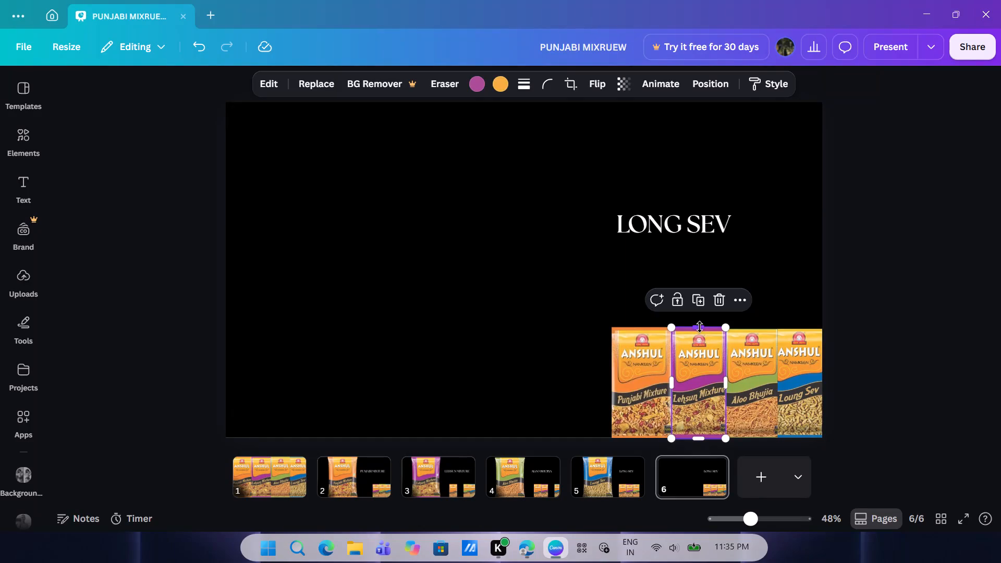
{"action": "left_click", "coordinate": [644, 353]}
{"action": "left_click", "coordinate": [643, 327]}
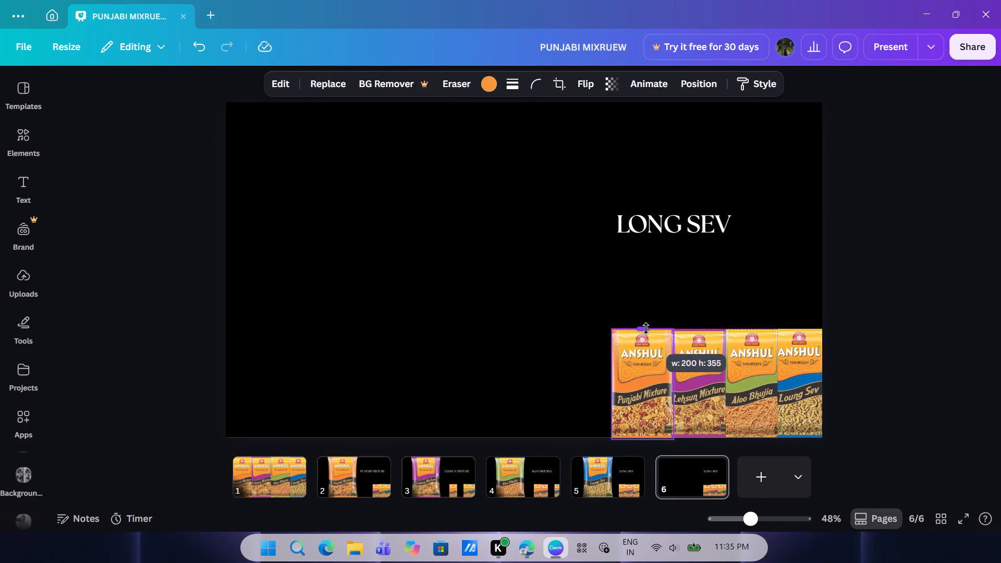
{"action": "left_click", "coordinate": [614, 382]}
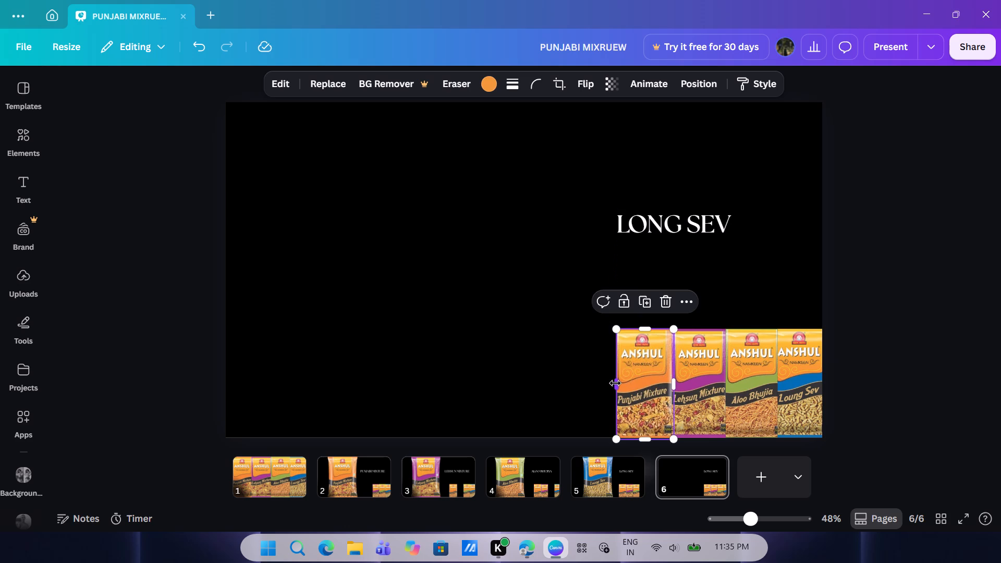
{"action": "left_click", "coordinate": [579, 391]}
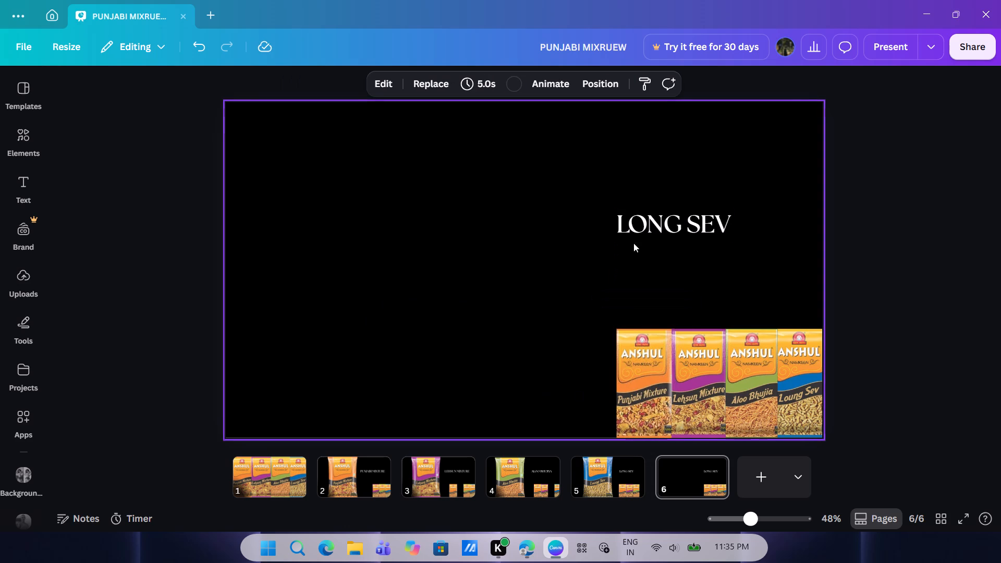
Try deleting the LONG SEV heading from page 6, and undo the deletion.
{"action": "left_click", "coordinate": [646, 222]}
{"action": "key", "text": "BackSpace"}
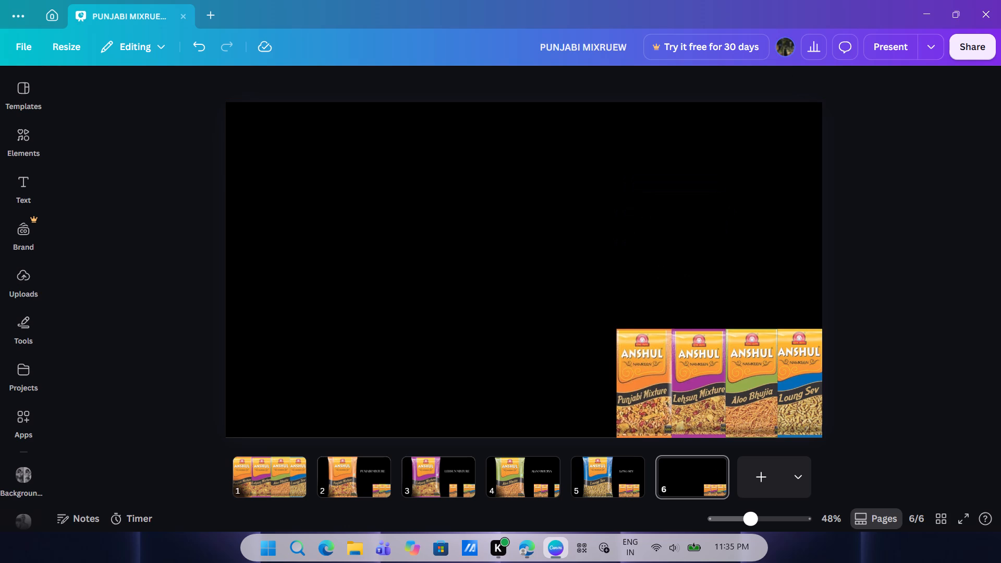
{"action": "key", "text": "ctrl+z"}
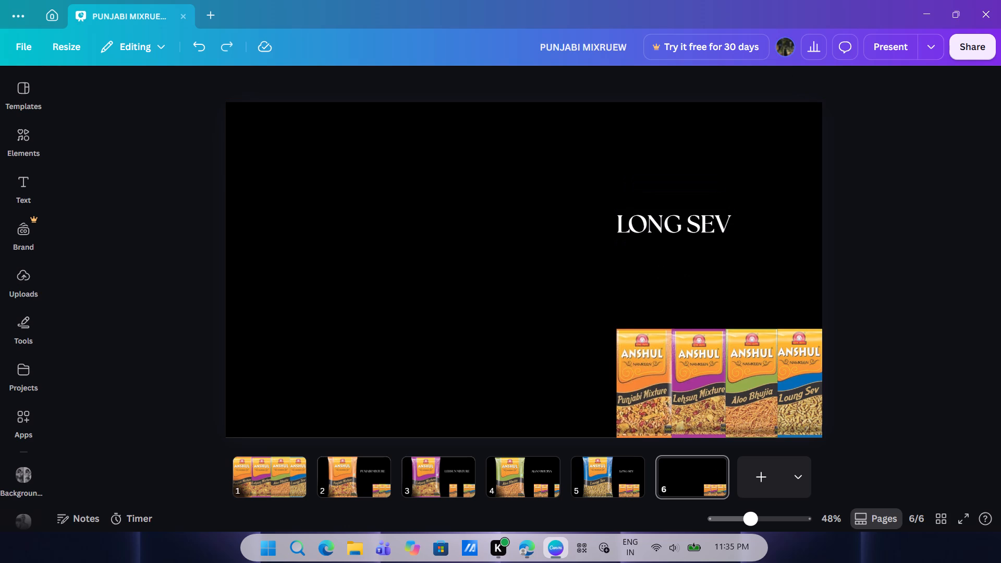
Replace the LONG SEV heading on page 6 with ANSHUL NAMKEEN and enlarge it to about font size 140.
{"action": "double_click", "coordinate": [693, 226]}
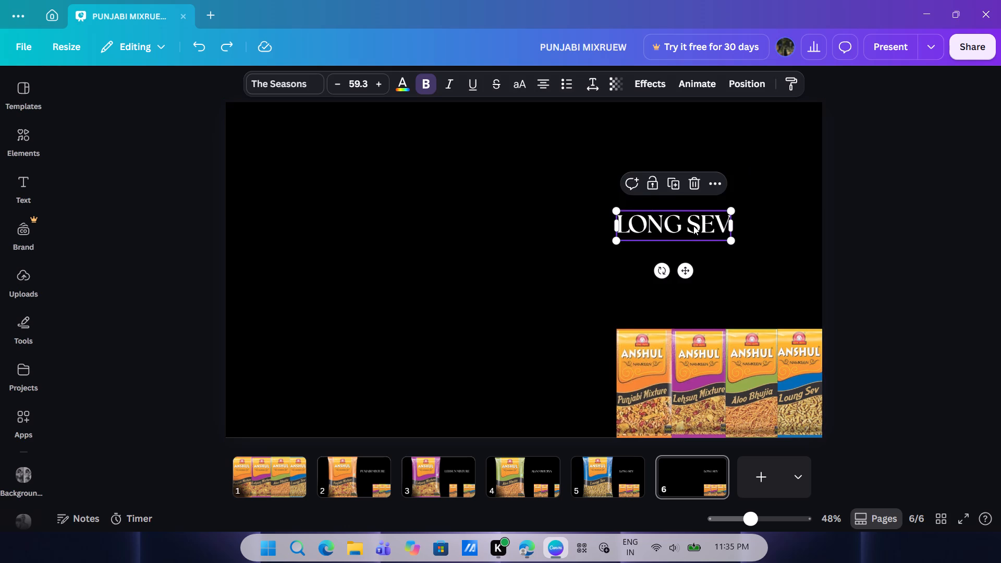
{"action": "key", "text": "BackSpace"}
{"action": "type", "text": "ANHS"}
{"action": "key", "text": "BackSpace"}
{"action": "key", "text": "BackSpace"}
{"action": "type", "text": "SHUL NAMKEEN"}
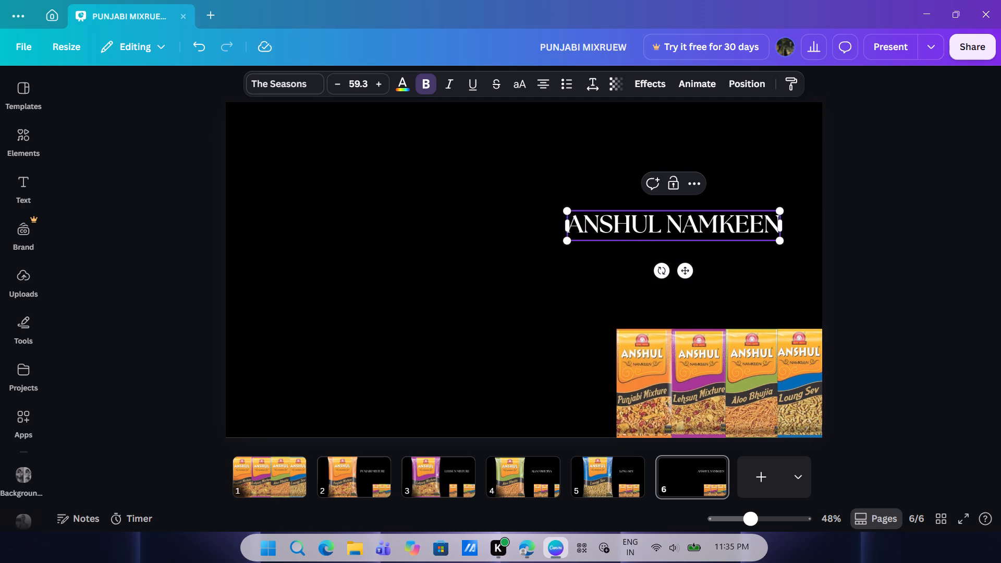
{"action": "left_click_drag", "start_coordinate": [567, 206], "coordinate": [371, 165]}
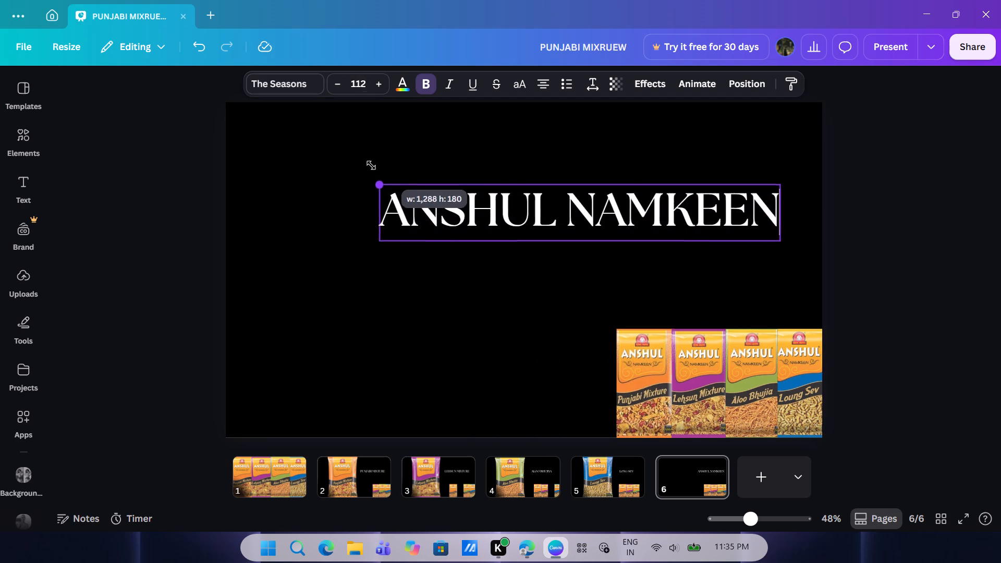
{"action": "left_click_drag", "start_coordinate": [371, 165], "coordinate": [276, 158]}
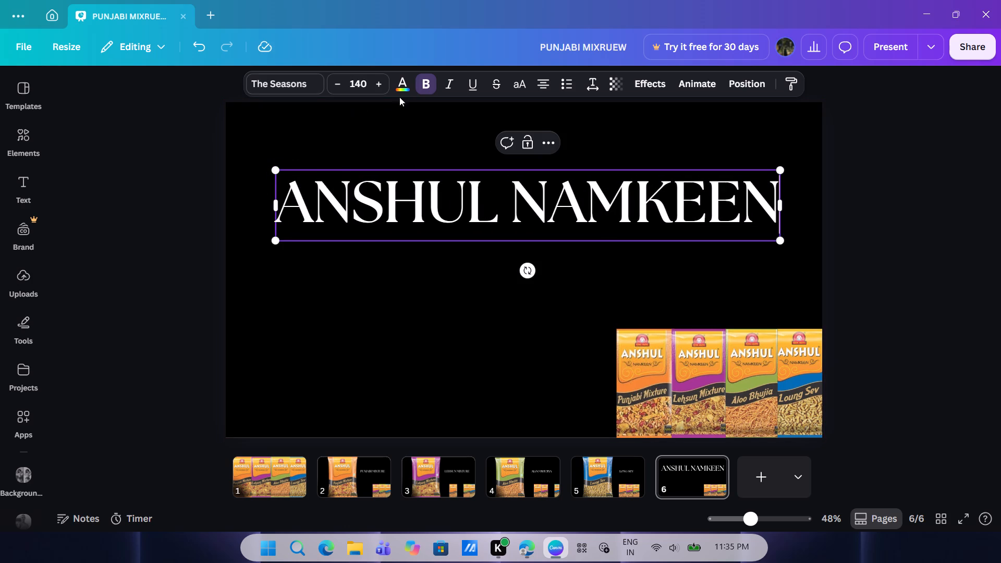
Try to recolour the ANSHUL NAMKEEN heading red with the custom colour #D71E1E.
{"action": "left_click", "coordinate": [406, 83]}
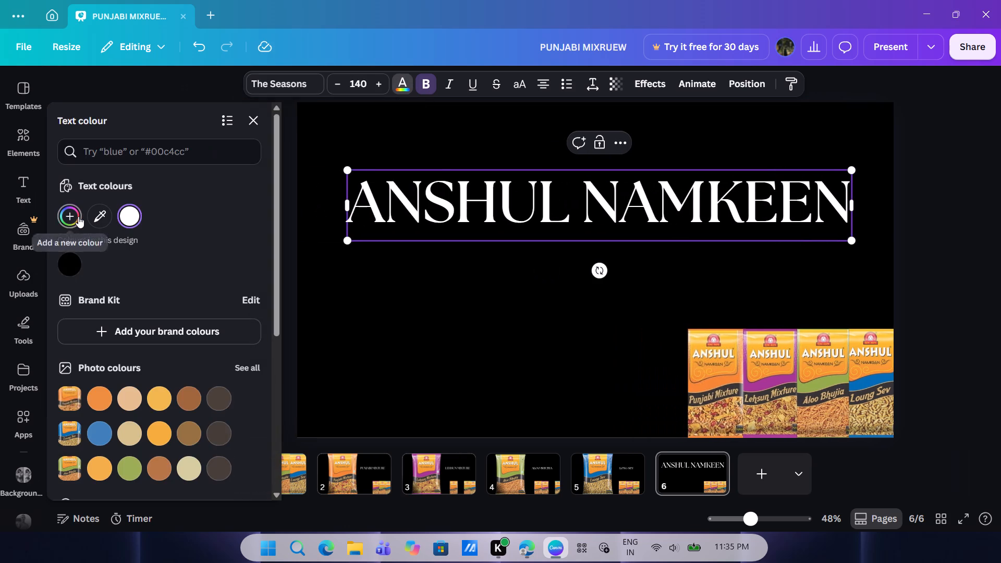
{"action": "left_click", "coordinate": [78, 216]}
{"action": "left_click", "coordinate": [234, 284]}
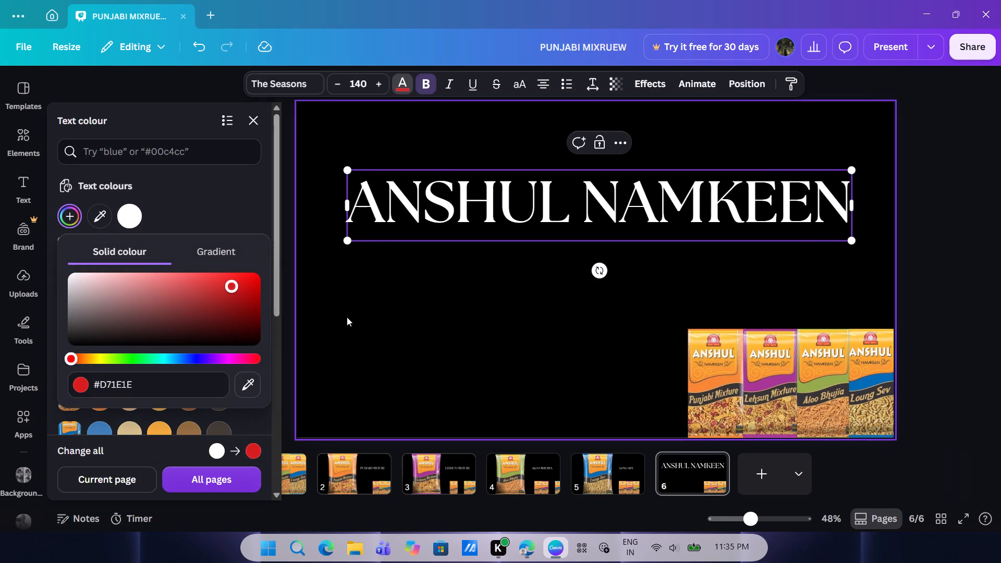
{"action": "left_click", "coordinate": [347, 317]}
Recolour the ANSHUL NAMKEEN heading on page 6 to bright red, #FF0000.
{"action": "left_click", "coordinate": [377, 211]}
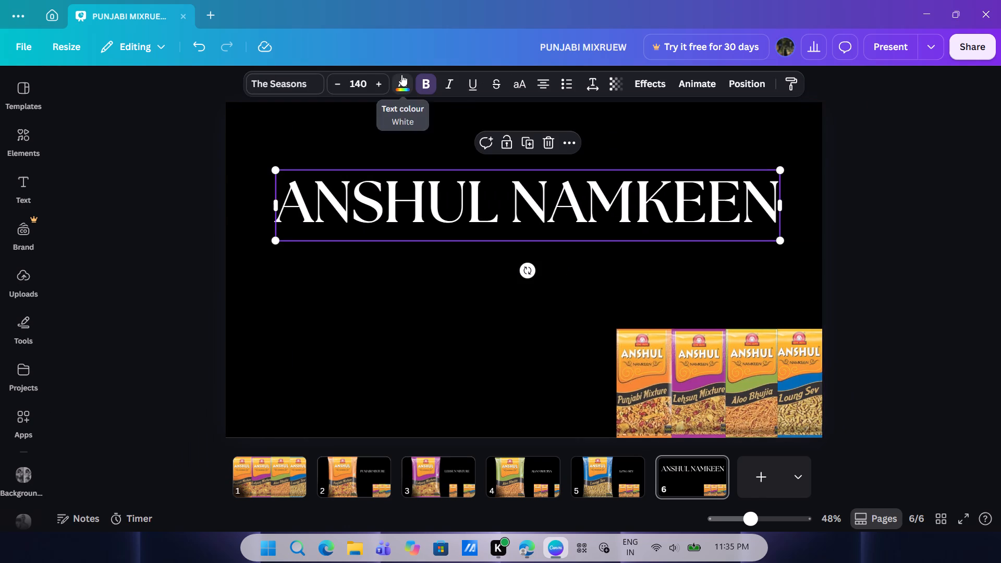
{"action": "left_click", "coordinate": [401, 75]}
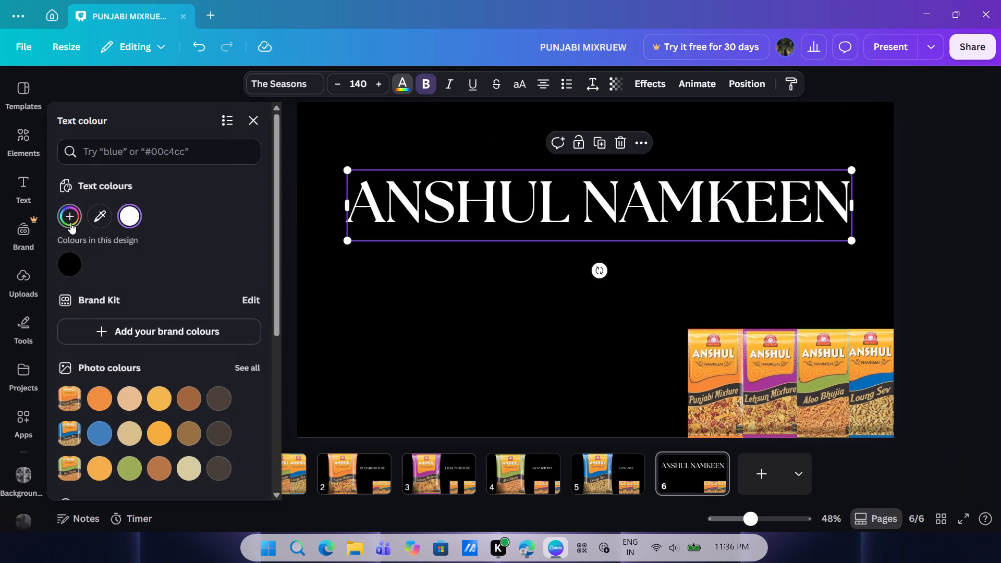
{"action": "left_click", "coordinate": [70, 223]}
{"action": "left_click", "coordinate": [240, 283]}
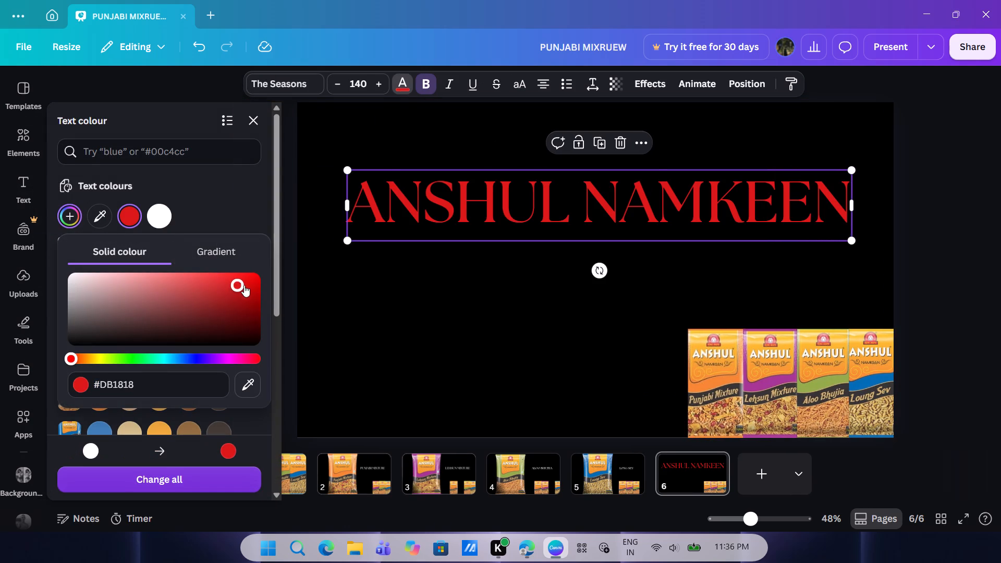
{"action": "left_click_drag", "start_coordinate": [256, 279], "coordinate": [264, 255]}
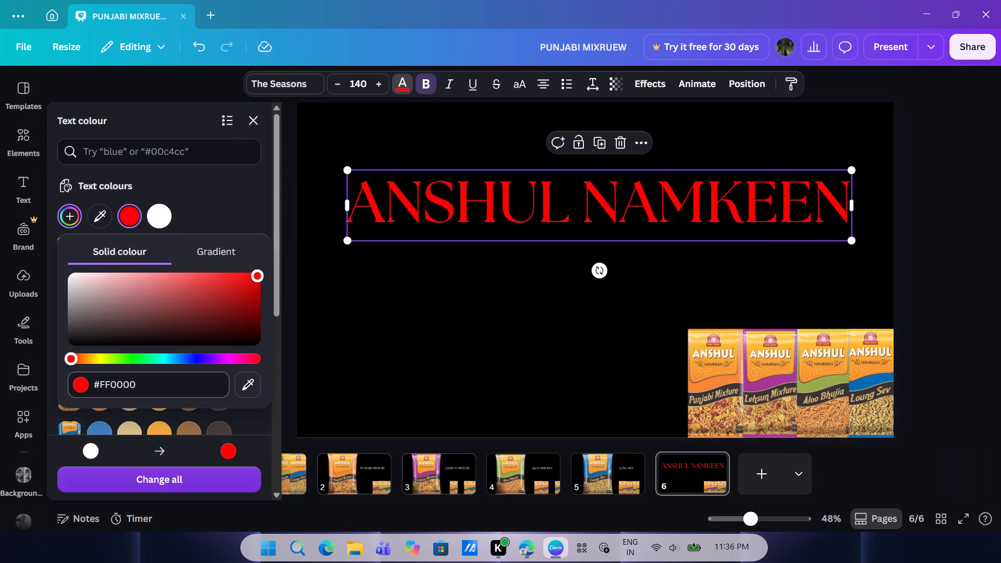
{"action": "left_click", "coordinate": [333, 305]}
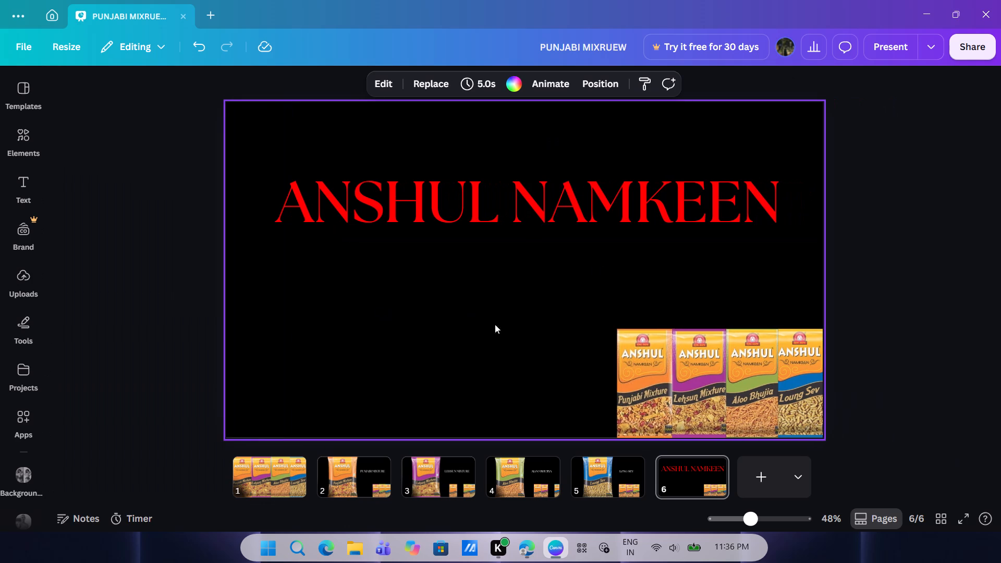
Add a Match & Move transition of 2 seconds after page 1 and apply it between all pages.
{"action": "left_click", "coordinate": [310, 491]}
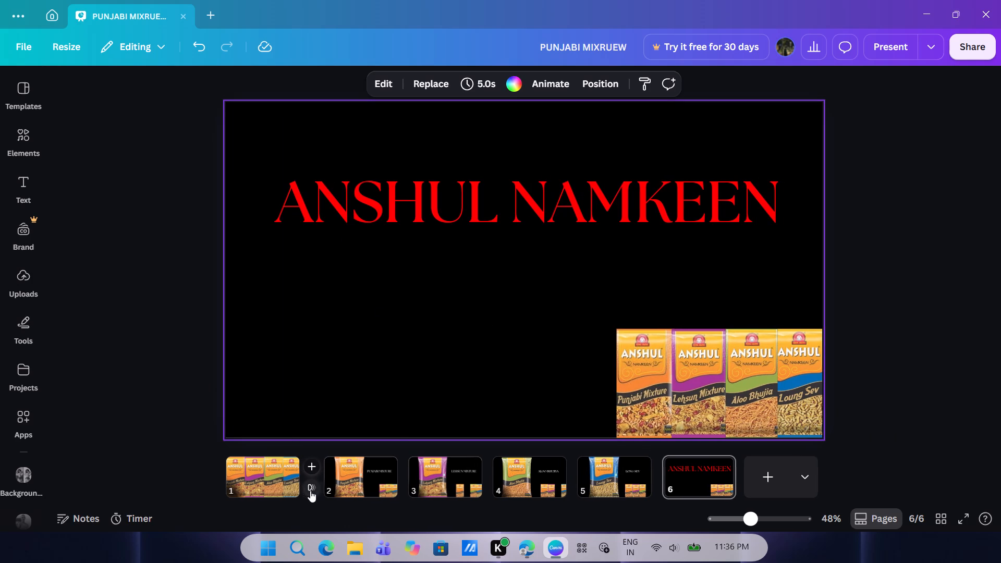
{"action": "left_click", "coordinate": [310, 491]}
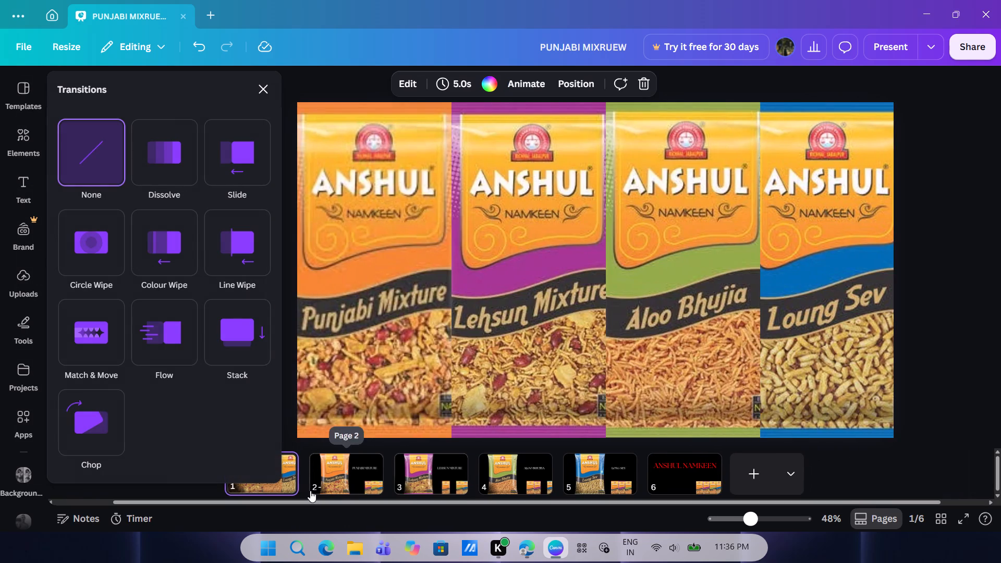
{"action": "left_click", "coordinate": [89, 344]}
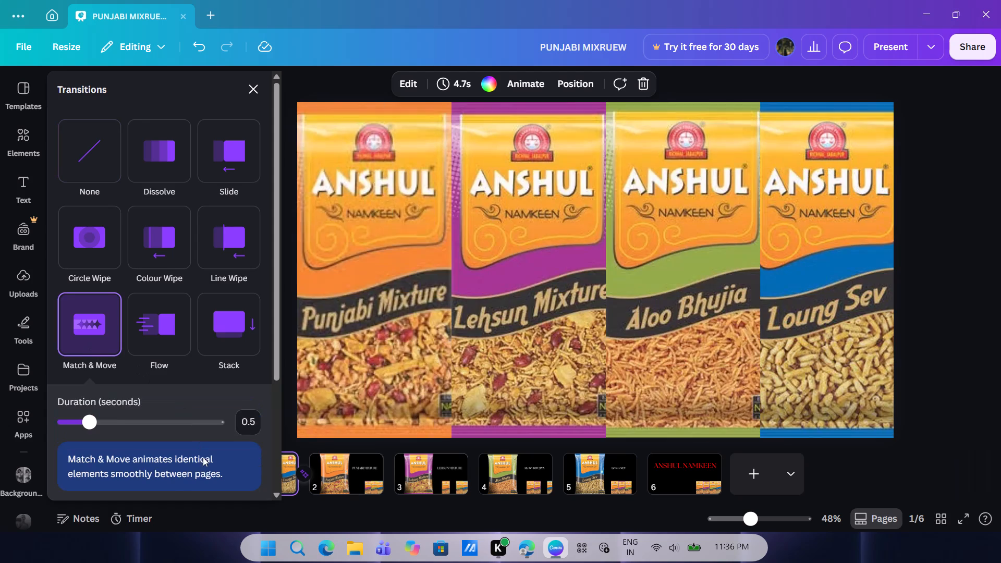
{"action": "left_click_drag", "start_coordinate": [93, 422], "coordinate": [178, 431]}
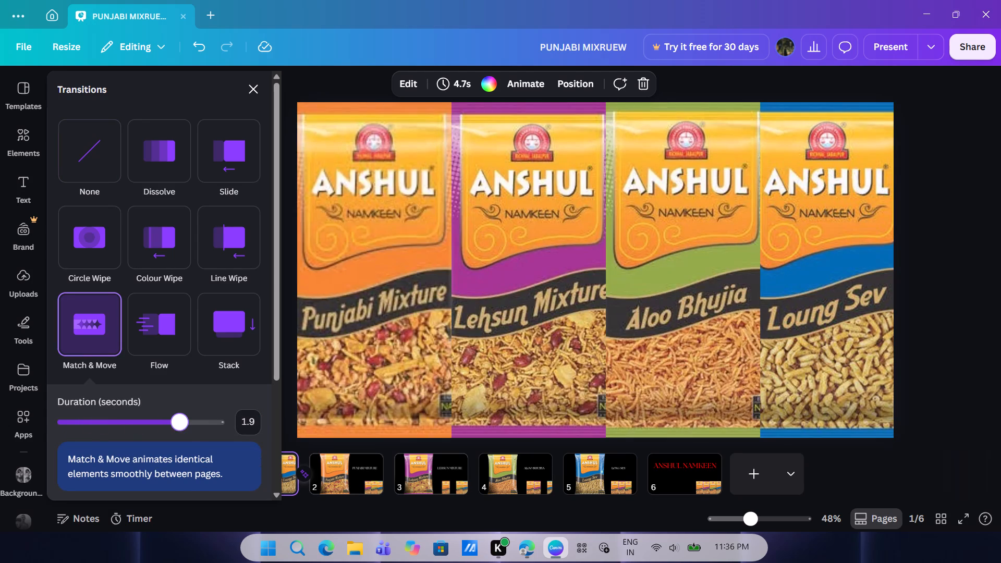
{"action": "left_click_drag", "start_coordinate": [178, 431], "coordinate": [185, 429]}
{"action": "scroll", "coordinate": [126, 413], "scroll_direction": "down", "scroll_amount": 1}
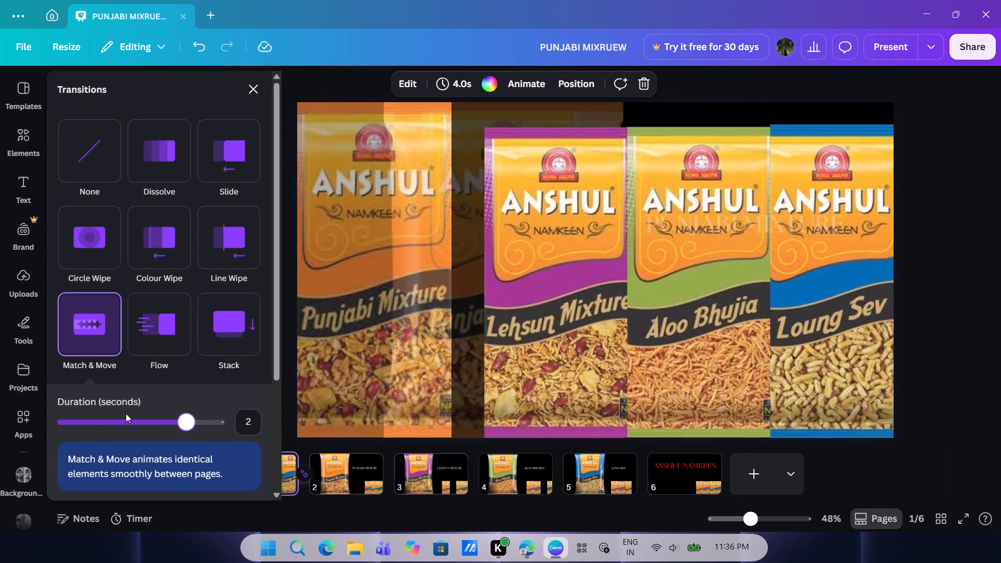
{"action": "scroll", "coordinate": [126, 413], "scroll_direction": "down", "scroll_amount": 2}
{"action": "left_click", "coordinate": [149, 479]}
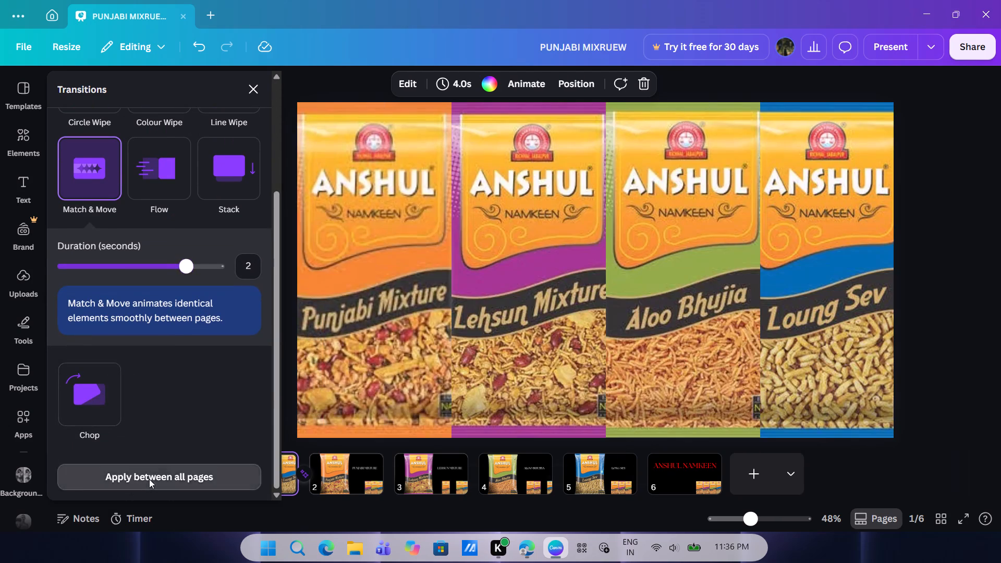
Present the design full screen, advance through all six pages to check the transitions, and exit the presentation.
{"action": "left_click", "coordinate": [915, 45]}
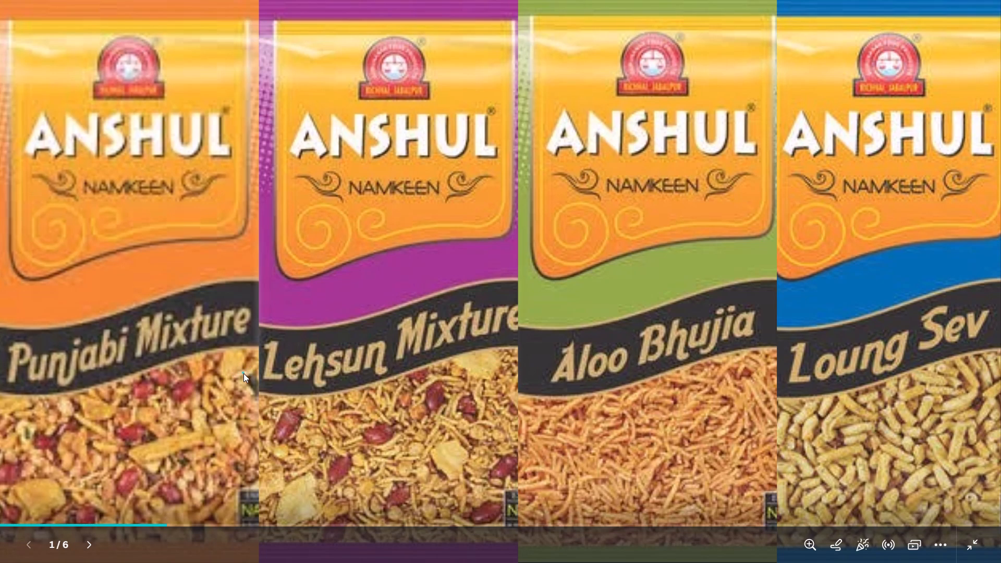
{"action": "left_click", "coordinate": [787, 364]}
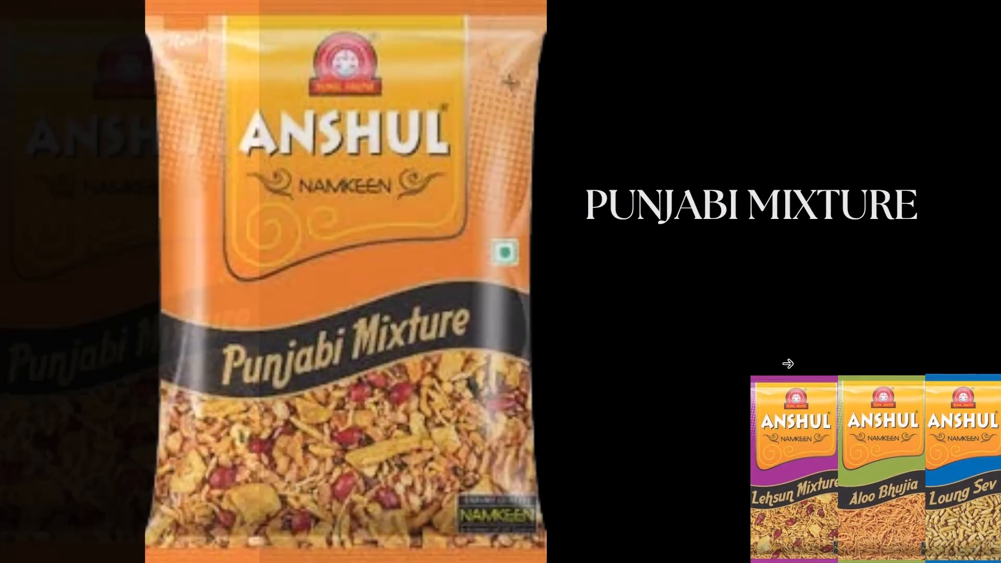
{"action": "left_click", "coordinate": [787, 364]}
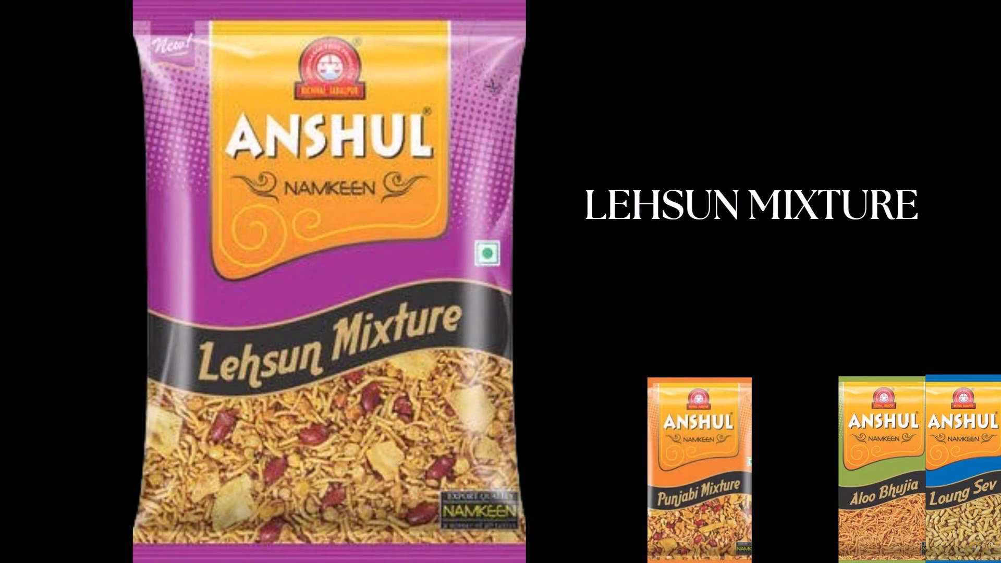
{"action": "left_click", "coordinate": [787, 364]}
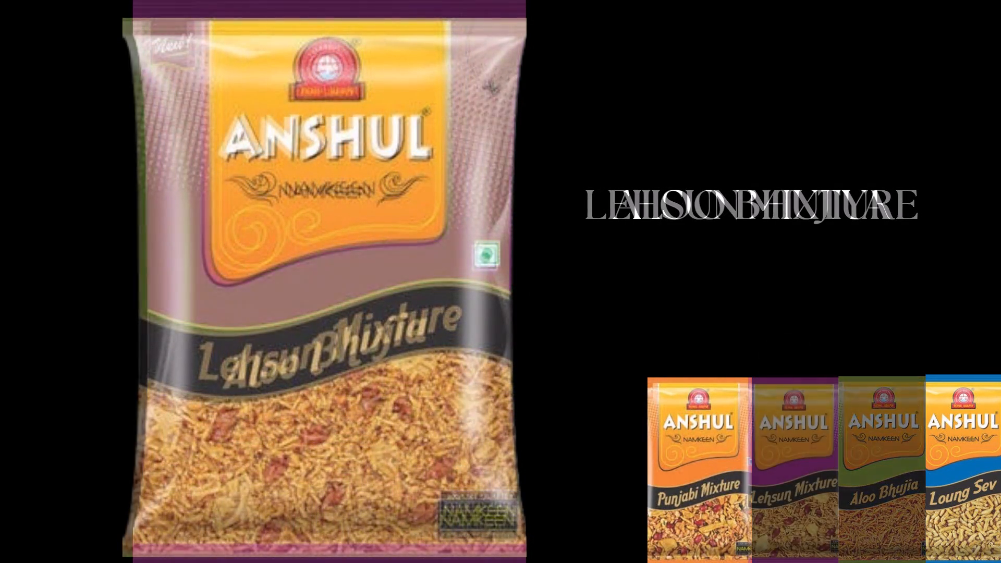
{"action": "left_click", "coordinate": [787, 364]}
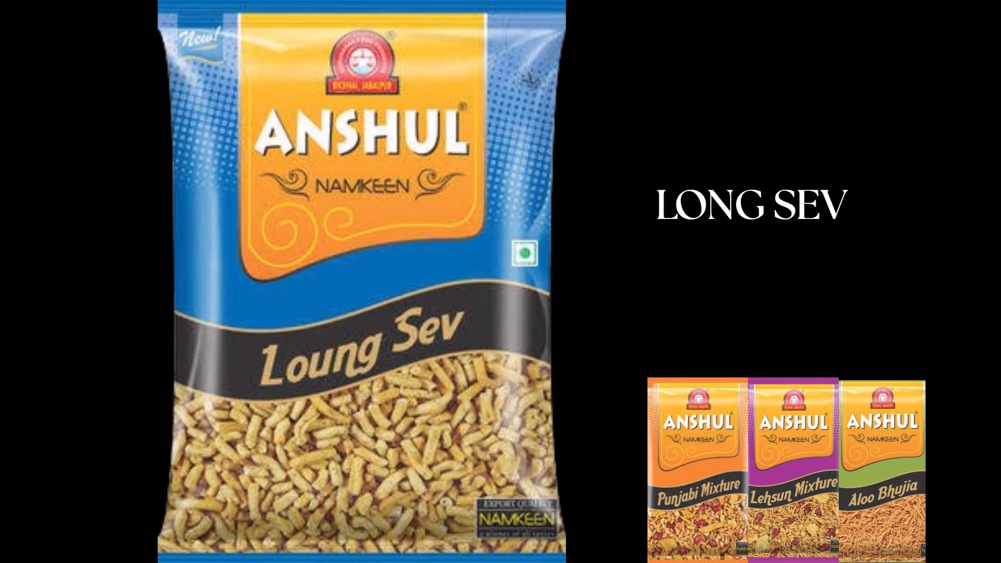
{"action": "left_click", "coordinate": [787, 364]}
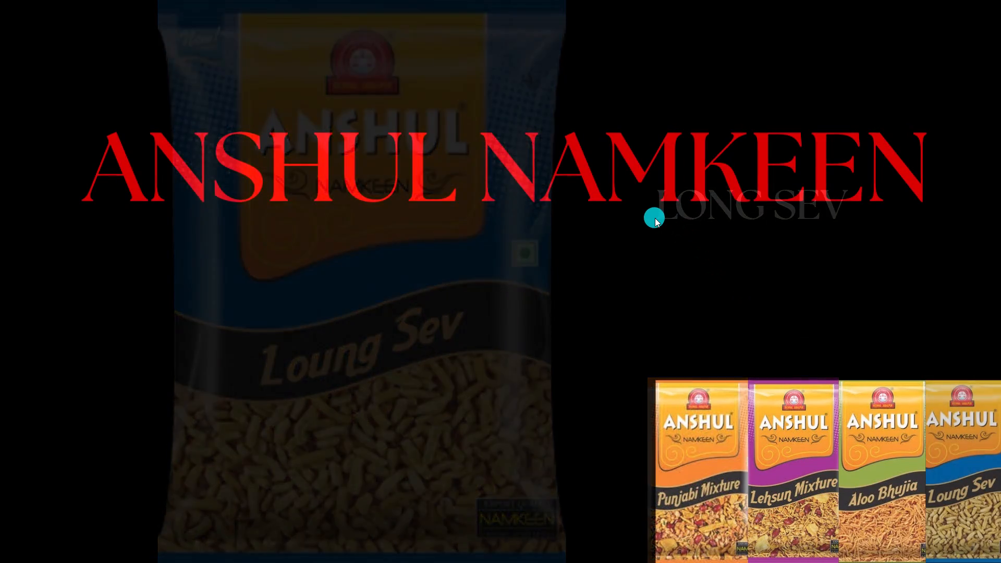
{"action": "left_click", "coordinate": [748, 319]}
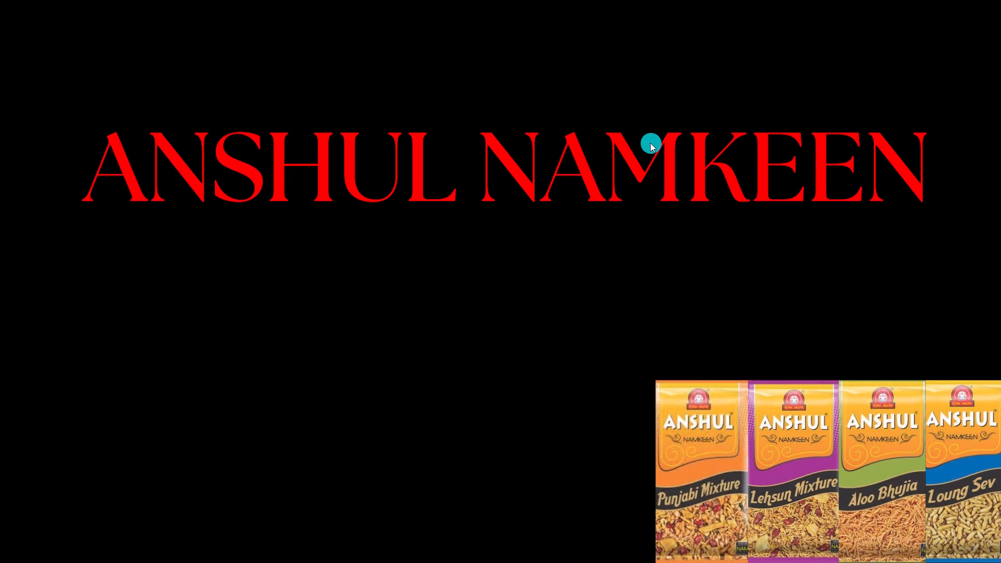
{"action": "left_click", "coordinate": [678, 0]}
{"action": "left_click", "coordinate": [961, 0]}
{"action": "key", "text": "Escape"}
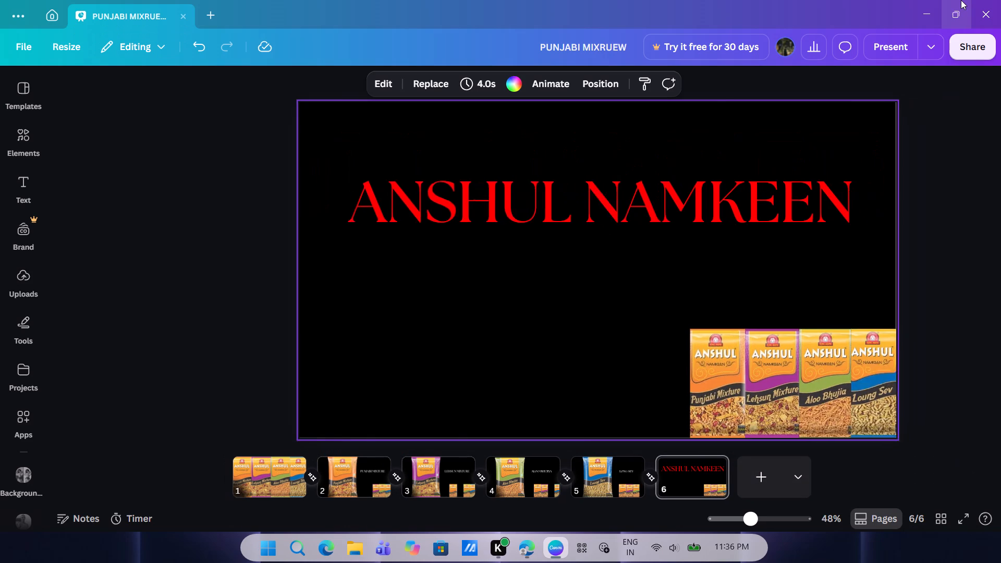
Download all pages as a digital PDF and save it in the Downloads folder under the name PUNJABI MIXRUEW.
{"action": "left_click", "coordinate": [927, 45]}
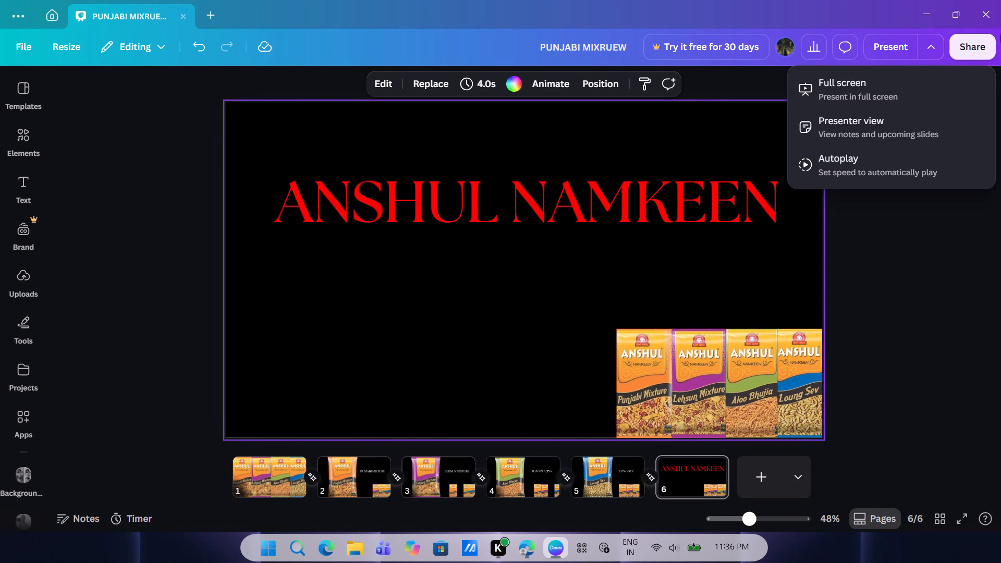
{"action": "left_click", "coordinate": [969, 56]}
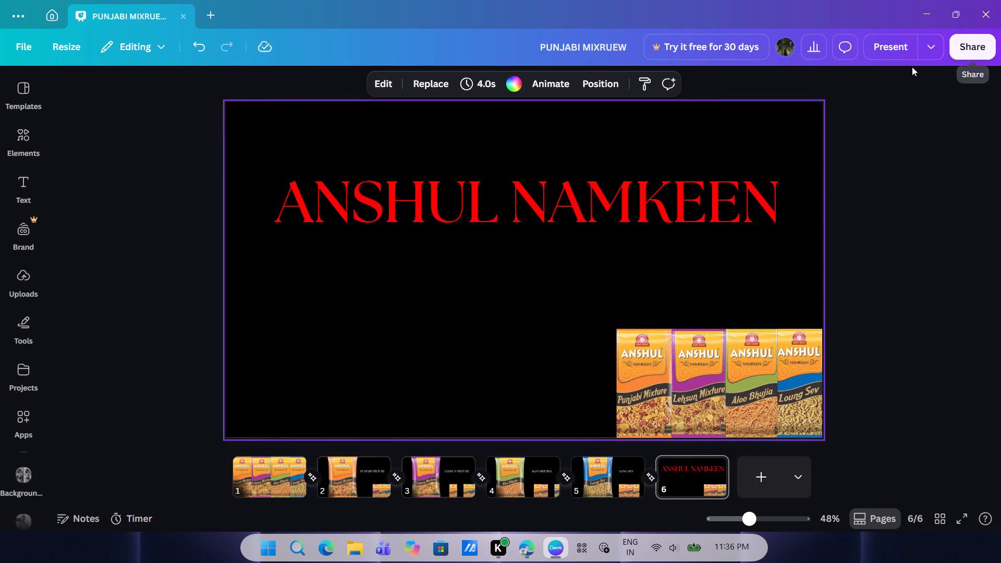
{"action": "left_click", "coordinate": [986, 46]}
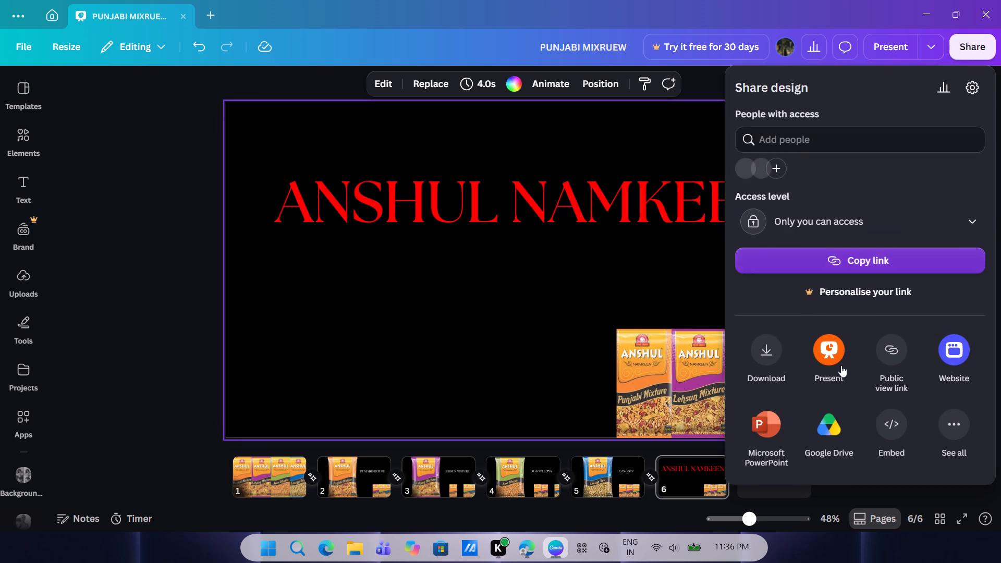
{"action": "left_click", "coordinate": [776, 353]}
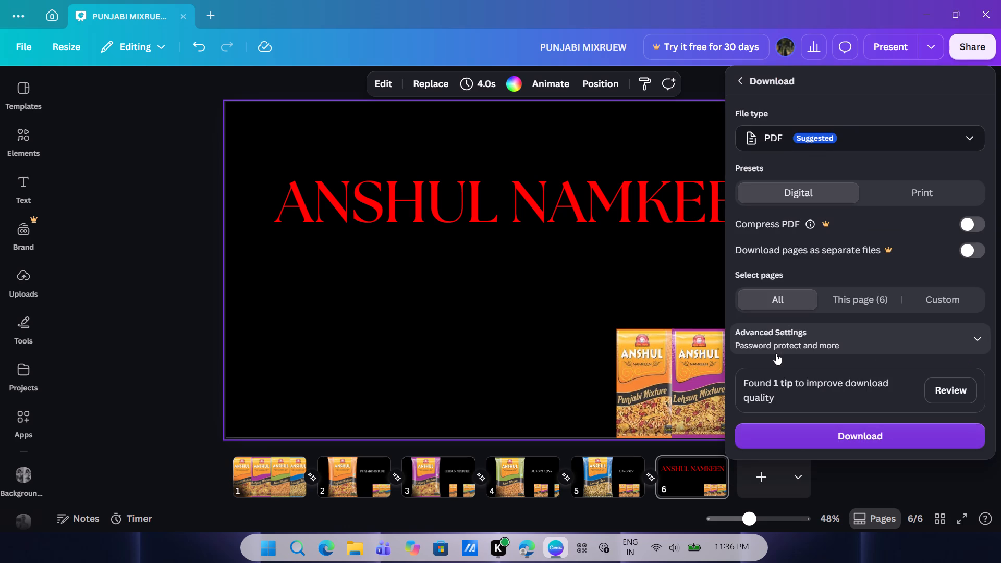
{"action": "scroll", "coordinate": [815, 242], "scroll_direction": "down", "scroll_amount": 1}
{"action": "scroll", "coordinate": [782, 304], "scroll_direction": "down", "scroll_amount": 1}
{"action": "left_click", "coordinate": [816, 430]}
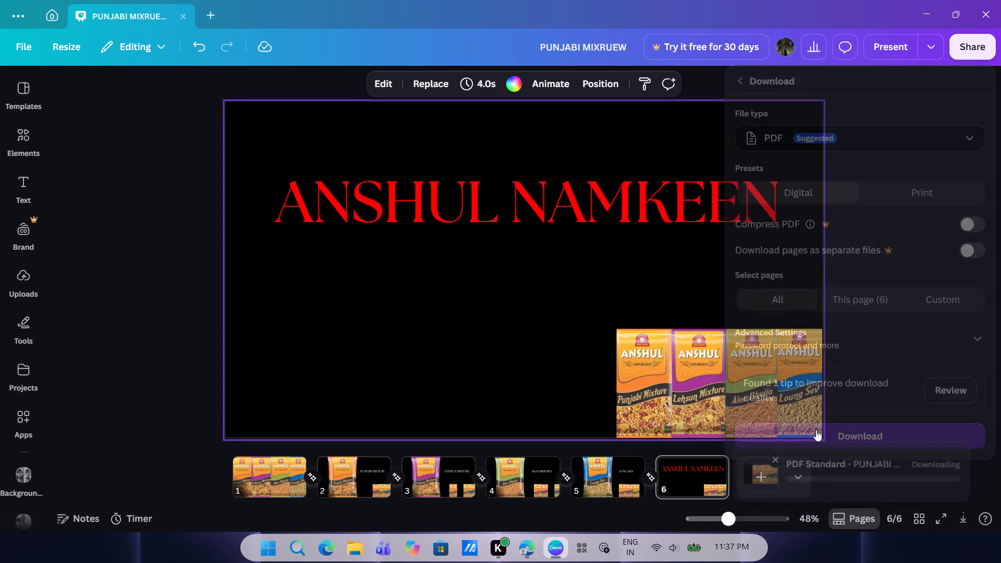
{"action": "left_click", "coordinate": [816, 430]}
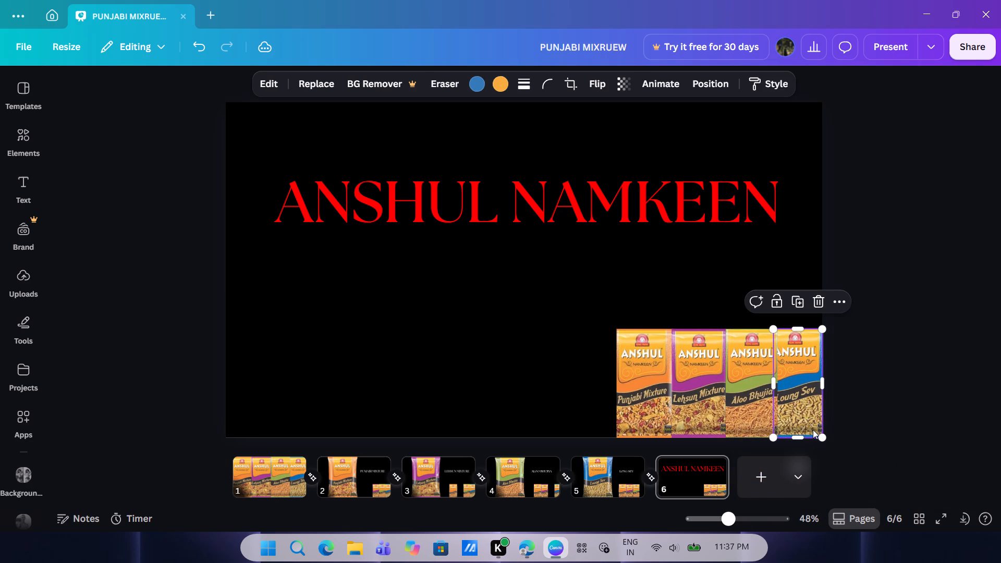
{"action": "left_click", "coordinate": [807, 426]}
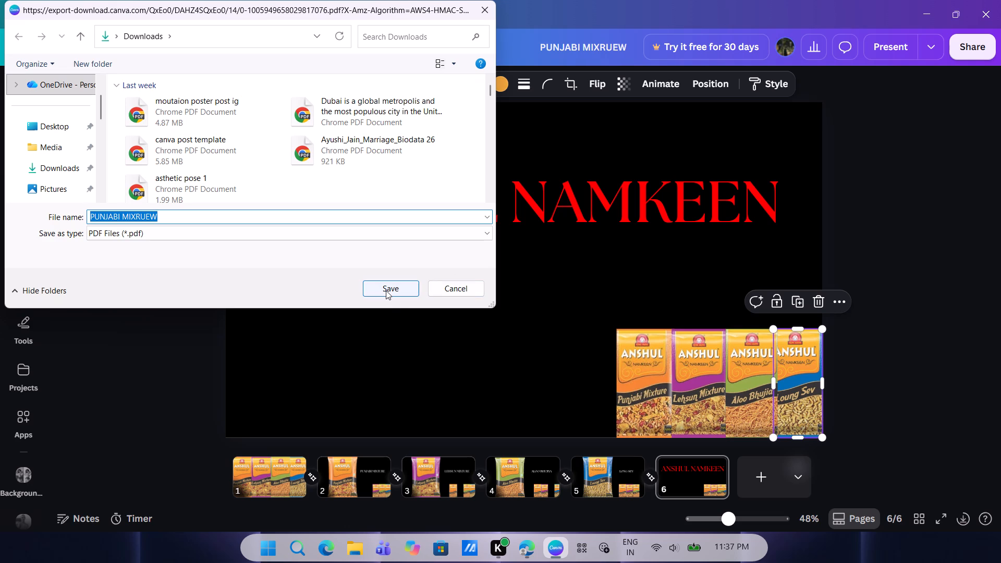
{"action": "left_click", "coordinate": [386, 290]}
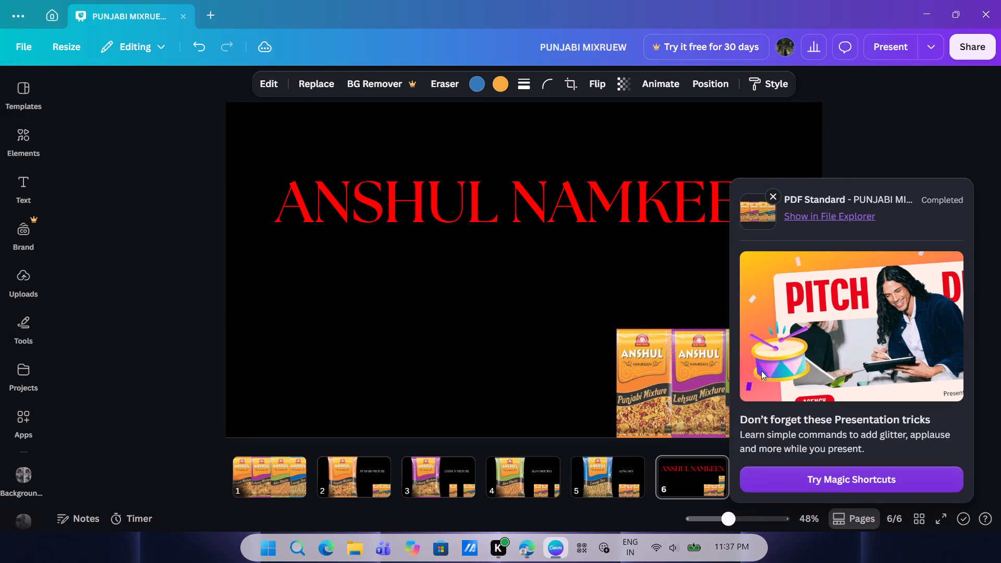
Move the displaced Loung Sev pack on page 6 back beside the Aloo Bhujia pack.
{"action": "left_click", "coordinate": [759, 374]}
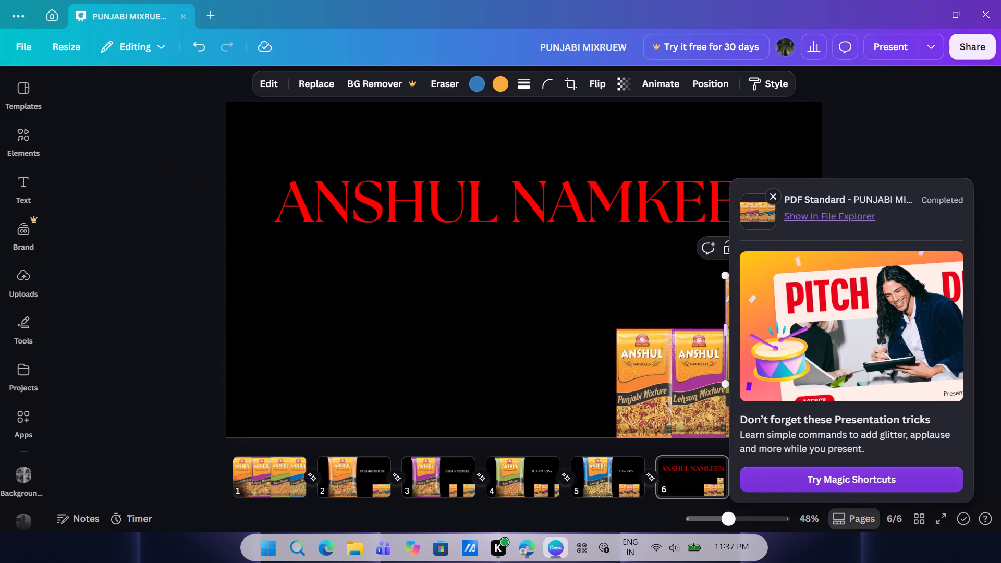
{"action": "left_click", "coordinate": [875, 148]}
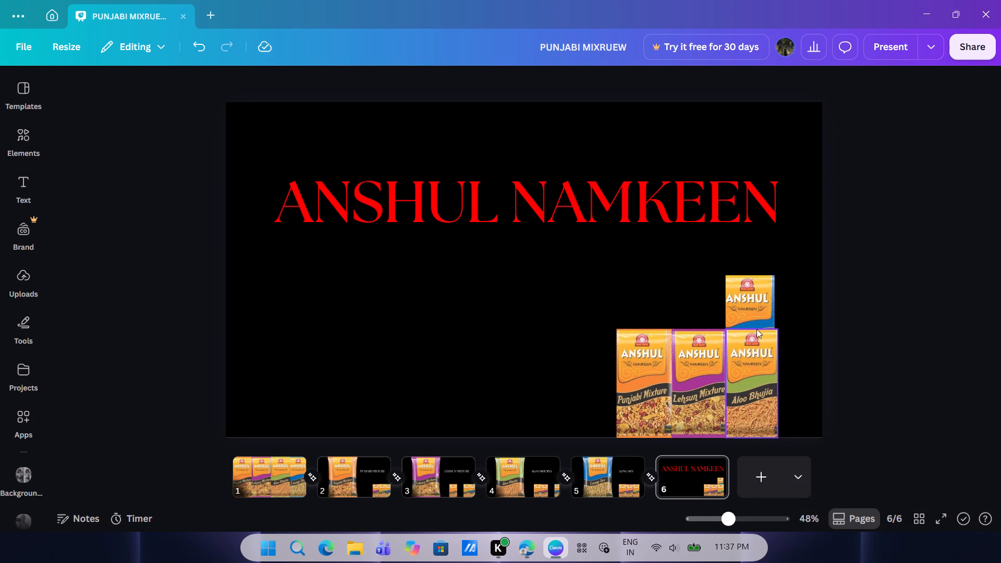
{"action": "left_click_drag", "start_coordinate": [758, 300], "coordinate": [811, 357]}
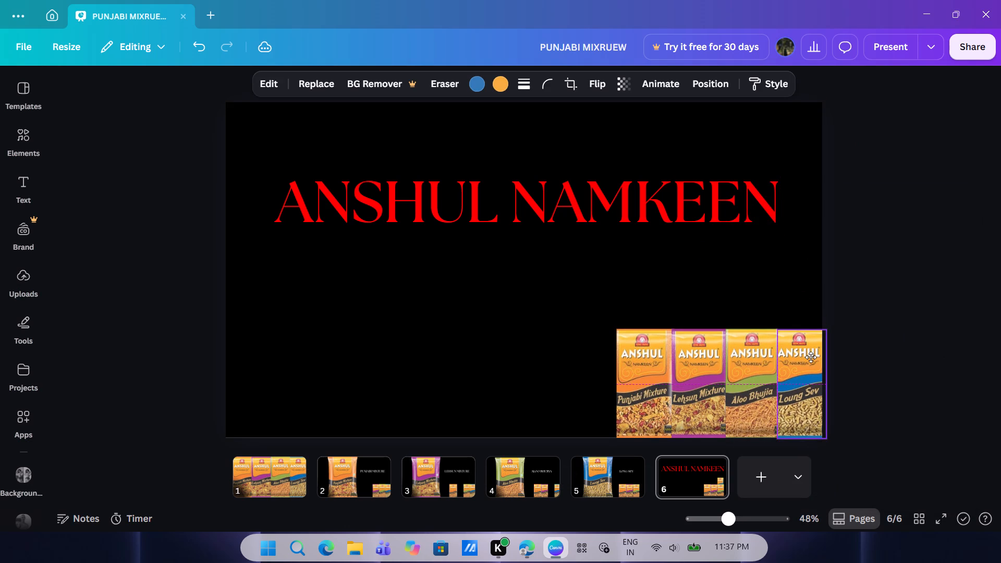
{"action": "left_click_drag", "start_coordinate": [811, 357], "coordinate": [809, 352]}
Undo the last Loung Sev pack moves and the application of the transition between all pages, and deselect the pack.
{"action": "key", "text": "ctrl+z"}
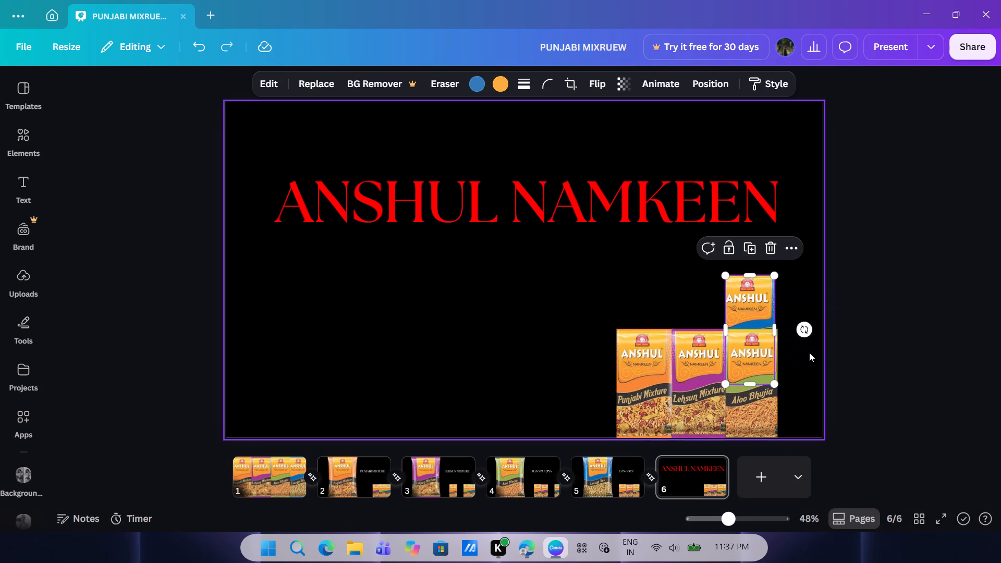
{"action": "key", "text": "ctrl+z"}
{"action": "key", "text": "ctrl+z"}
{"action": "key", "text": "ctrl+z"}
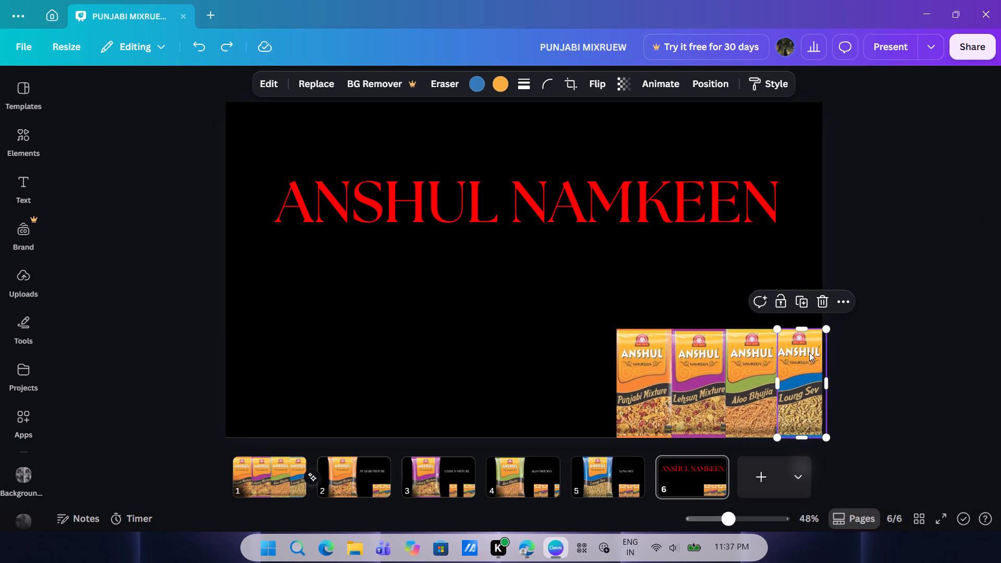
{"action": "left_click", "coordinate": [893, 258]}
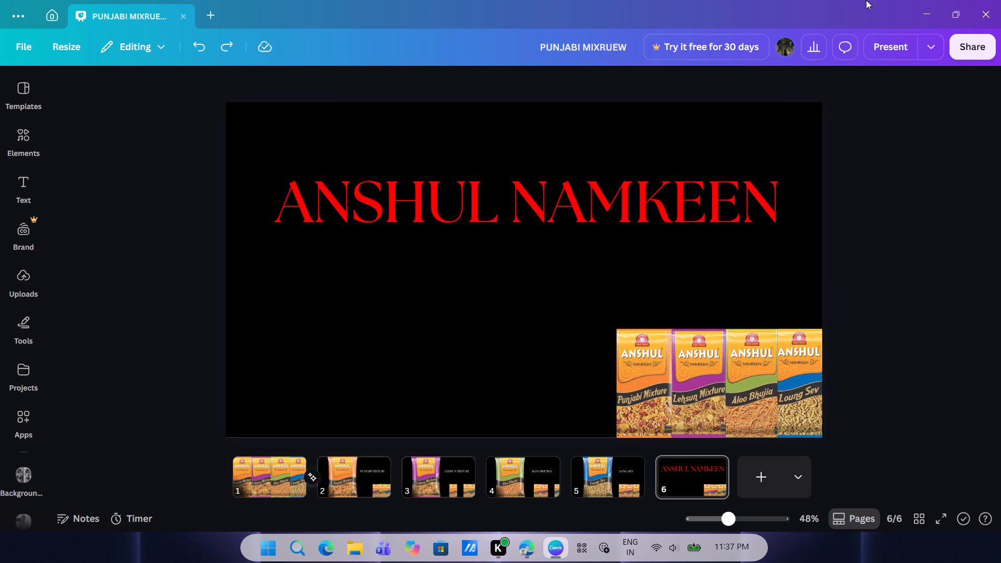
Look through all sharing and publishing options for the design, including the present modes and the public view link.
{"action": "left_click", "coordinate": [957, 52]}
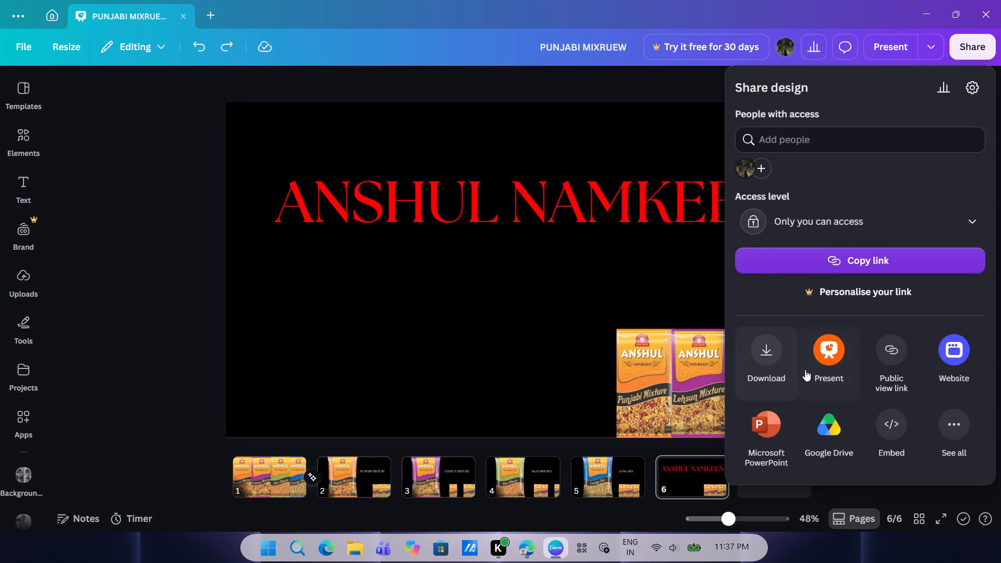
{"action": "left_click", "coordinate": [964, 430]}
{"action": "scroll", "coordinate": [845, 418], "scroll_direction": "down", "scroll_amount": 3}
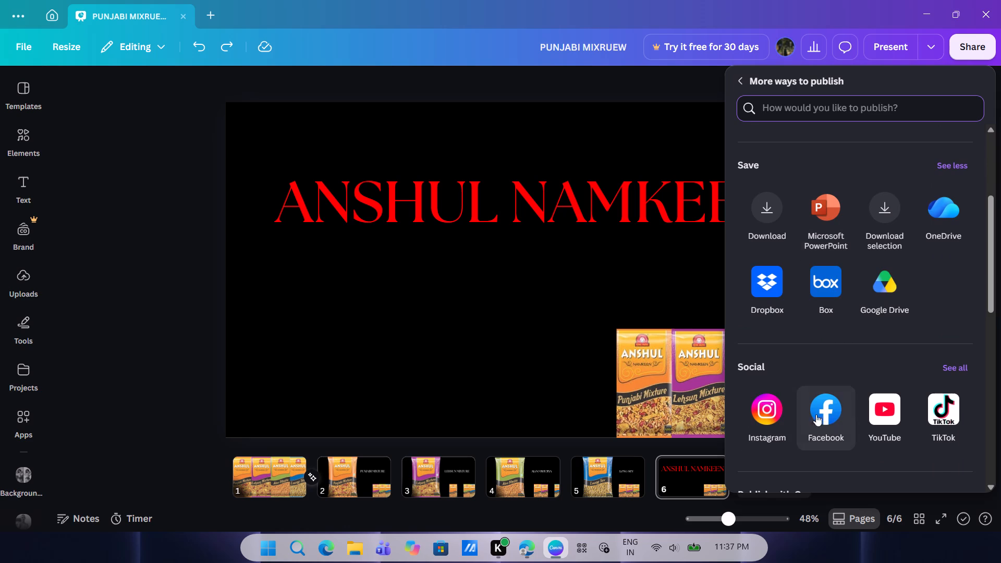
{"action": "scroll", "coordinate": [780, 386], "scroll_direction": "down", "scroll_amount": 2}
{"action": "scroll", "coordinate": [826, 334], "scroll_direction": "down", "scroll_amount": 3}
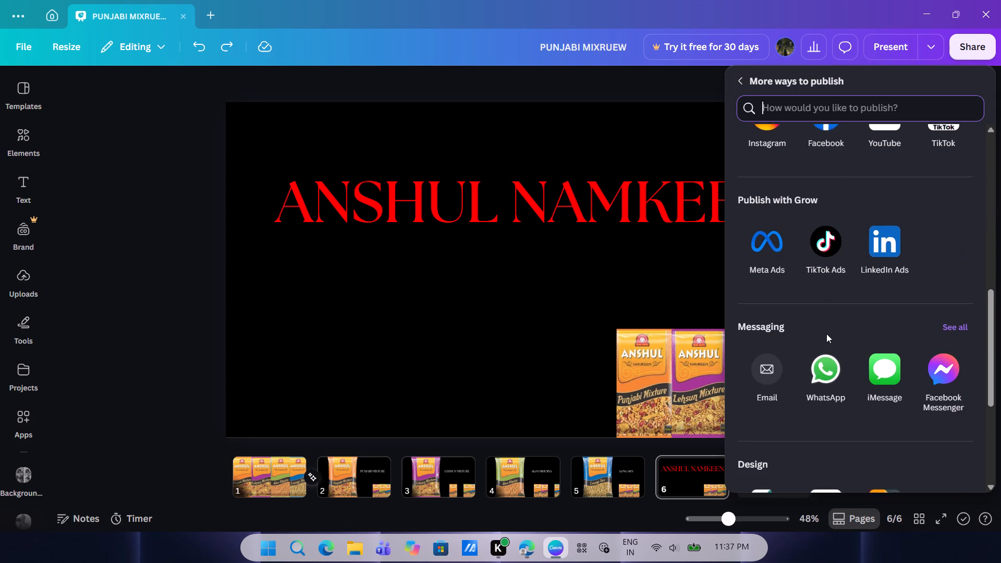
{"action": "scroll", "coordinate": [826, 334], "scroll_direction": "down", "scroll_amount": 1}
{"action": "scroll", "coordinate": [791, 327], "scroll_direction": "up", "scroll_amount": 3}
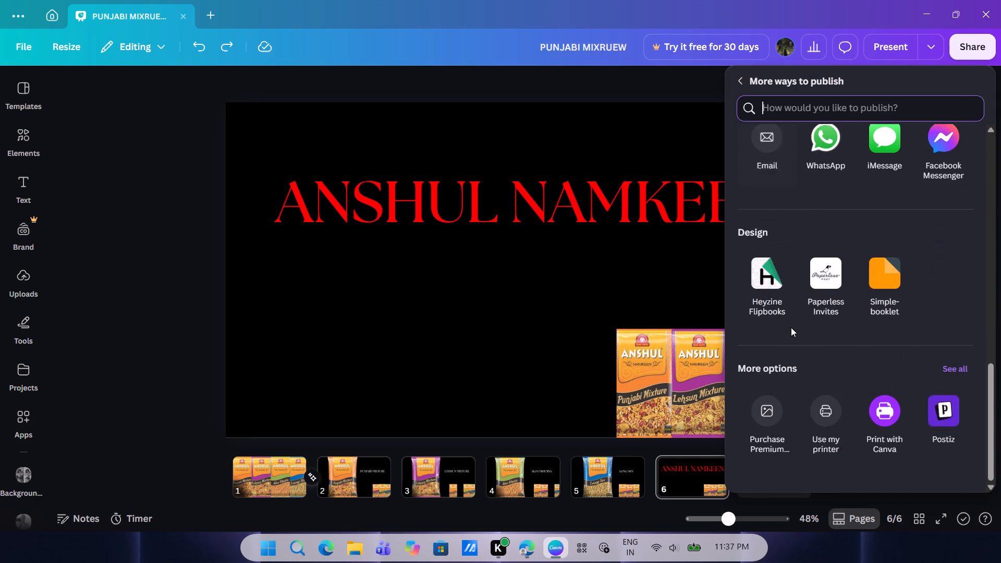
{"action": "scroll", "coordinate": [791, 327], "scroll_direction": "up", "scroll_amount": 3}
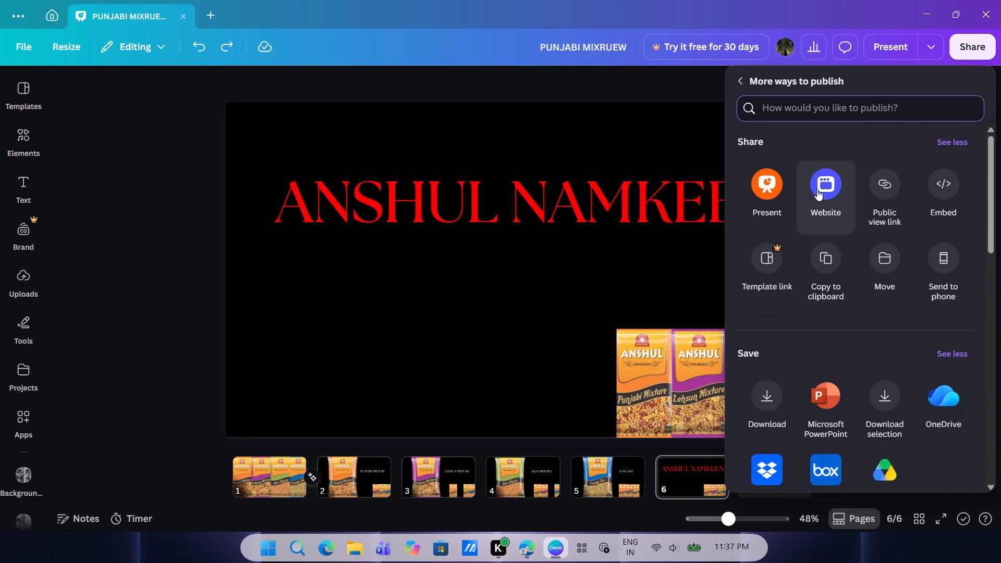
{"action": "left_click", "coordinate": [773, 184]}
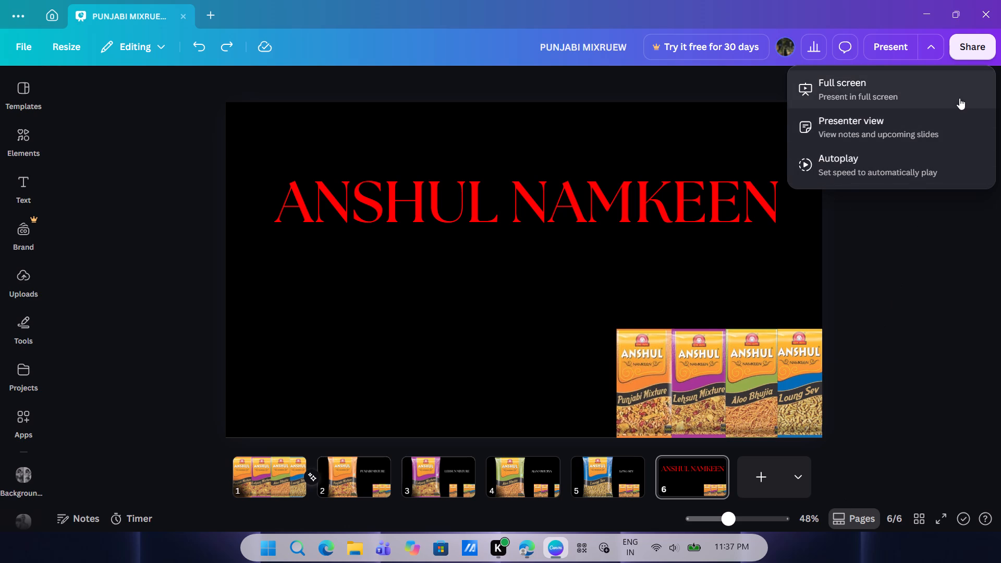
{"action": "left_click", "coordinate": [958, 47]}
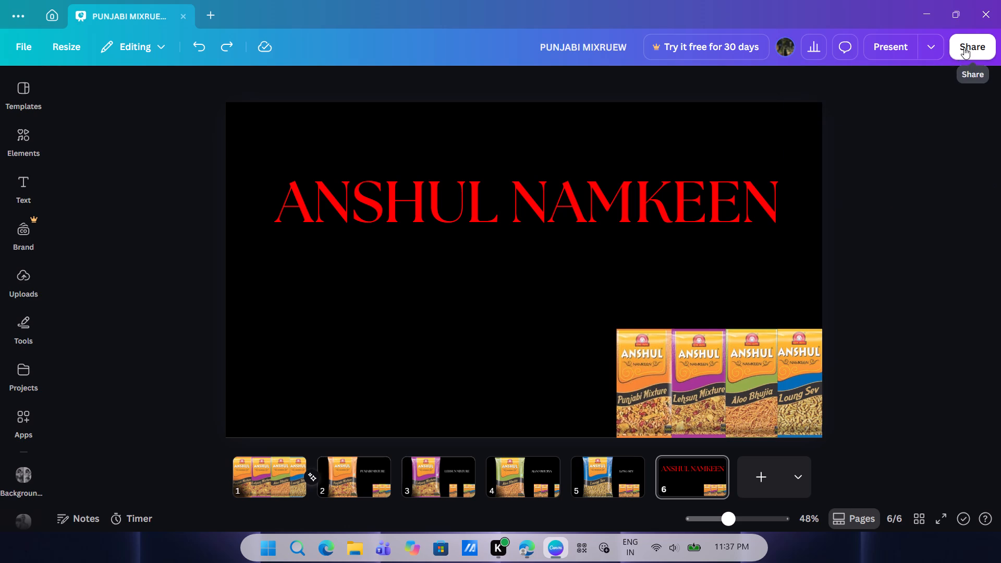
{"action": "left_click", "coordinate": [964, 47]}
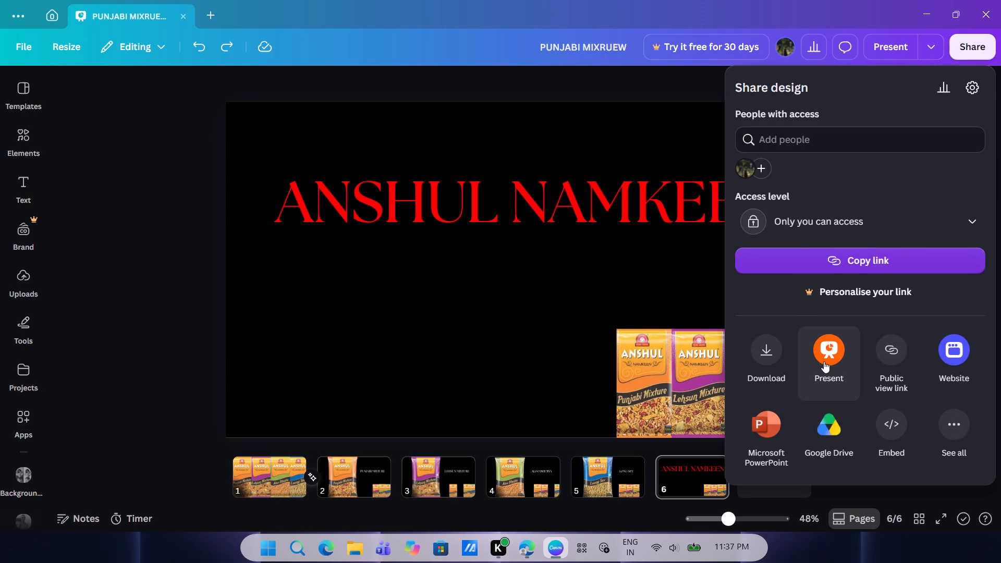
{"action": "left_click", "coordinate": [883, 357]}
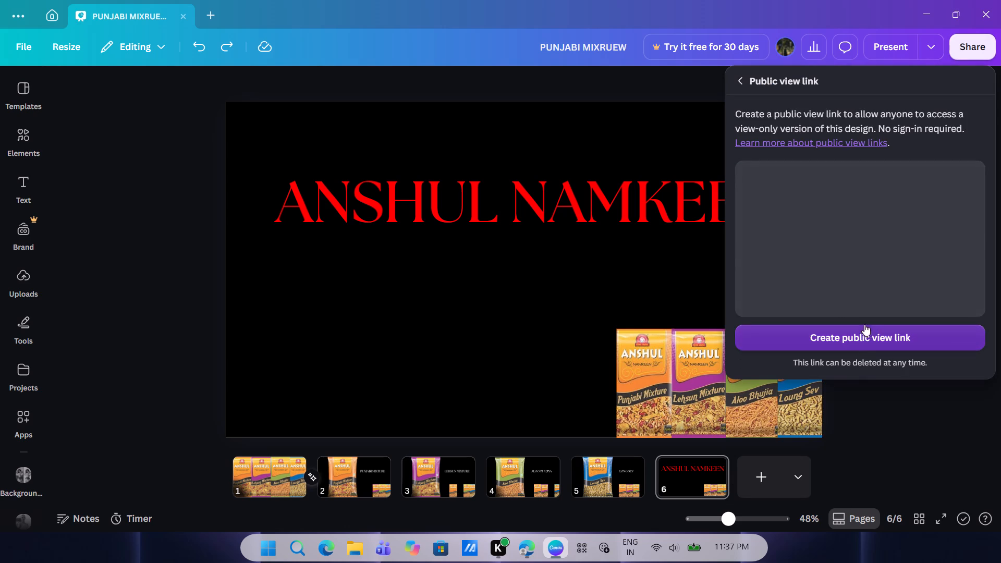
{"action": "left_click", "coordinate": [736, 80]}
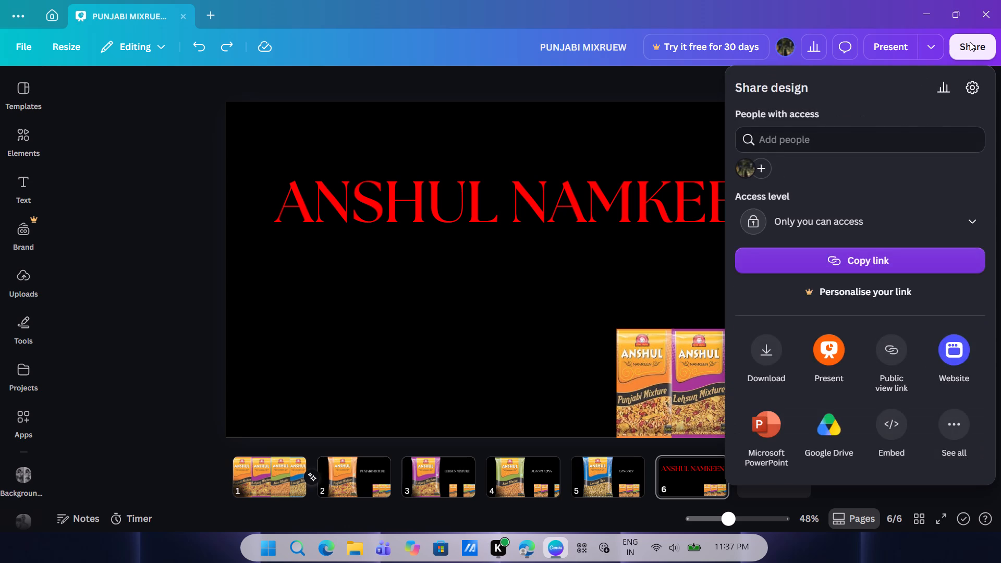
Try to publish the design as a website at its Canva site address.
{"action": "left_click", "coordinate": [970, 42]}
{"action": "left_click", "coordinate": [967, 50]}
{"action": "left_click", "coordinate": [957, 429]}
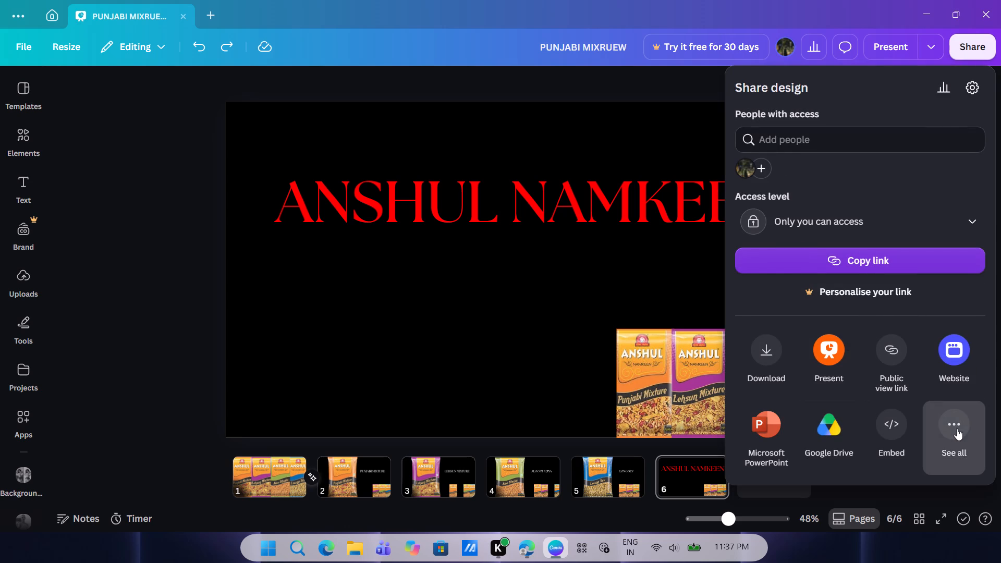
{"action": "left_click", "coordinate": [845, 207]}
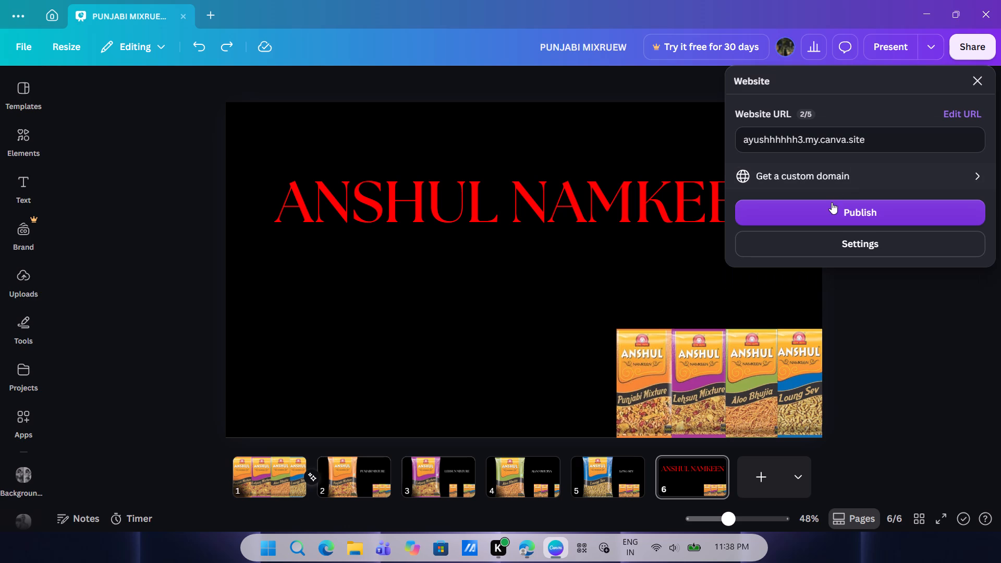
{"action": "left_click", "coordinate": [831, 204]}
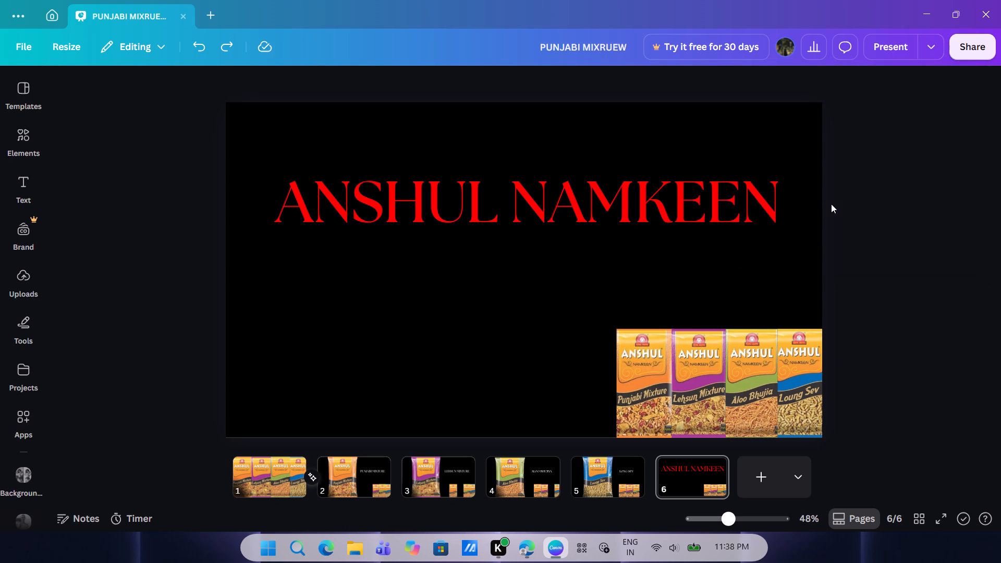